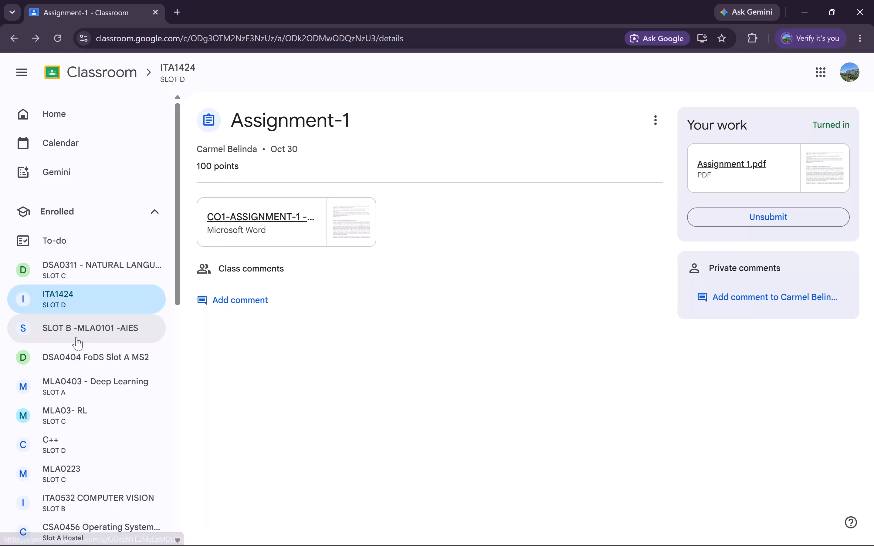
# Try to open the DSA0311 Slot C class from the enrolled classes, and return to the overview of all classes.
pyautogui.click(77, 270)
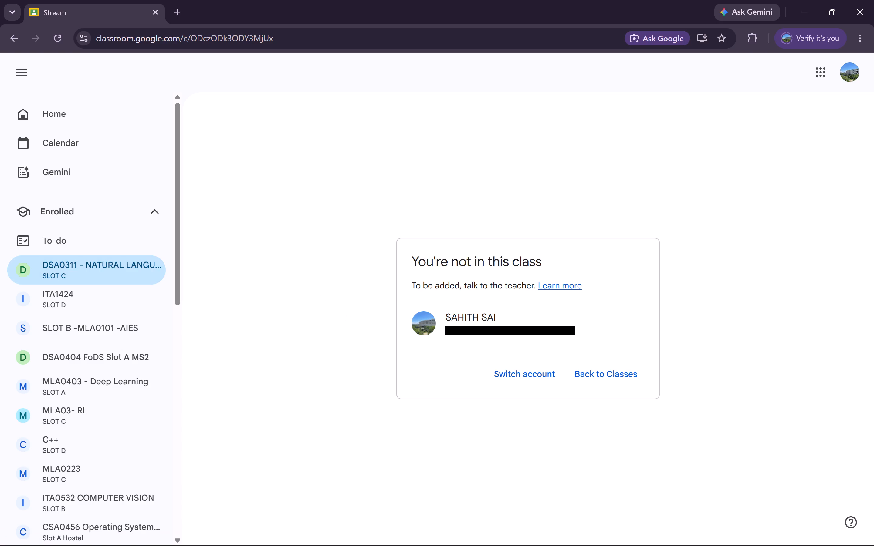
pyautogui.click(594, 372)
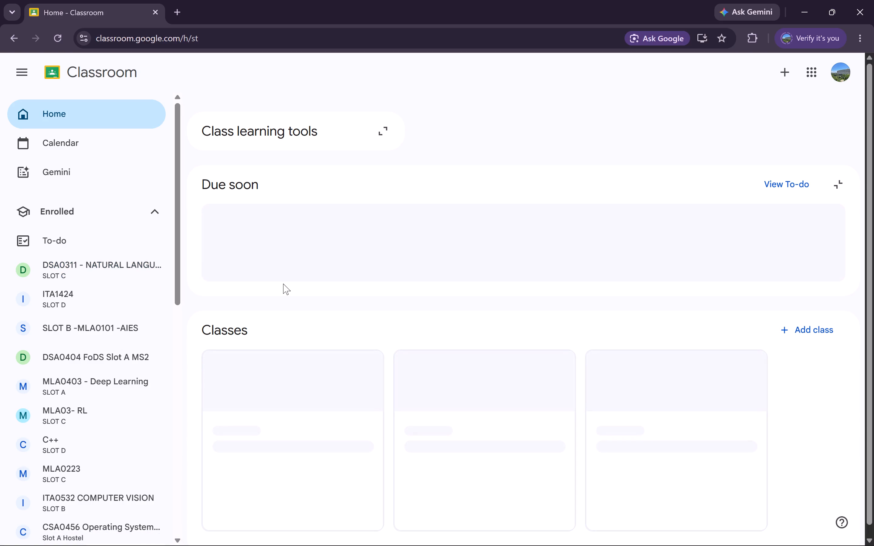
pyautogui.scroll(-1, 283, 284)
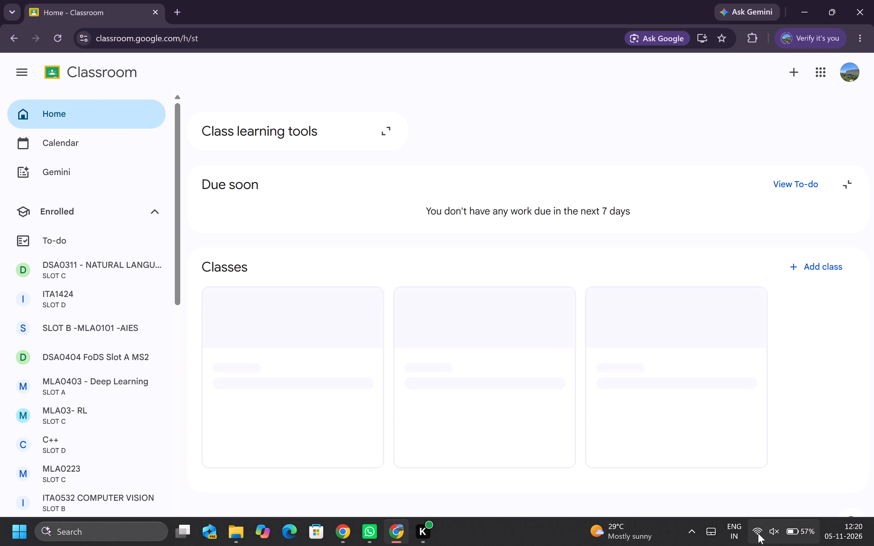
# Refresh the available Wi-Fi networks and switch the connection from SIMATS to the account owner's personal hotspot.
pyautogui.click(758, 533)
pyautogui.click(708, 301)
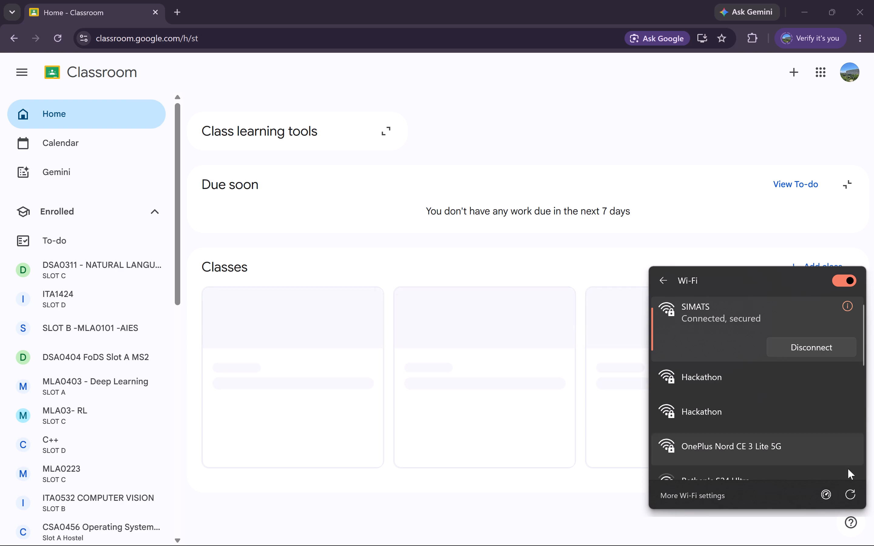
pyautogui.click(851, 491)
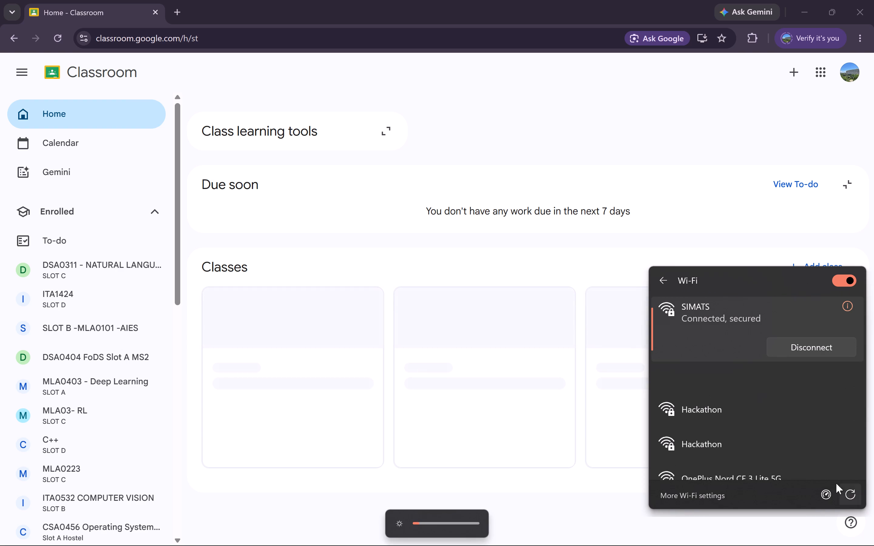
pyautogui.click(794, 384)
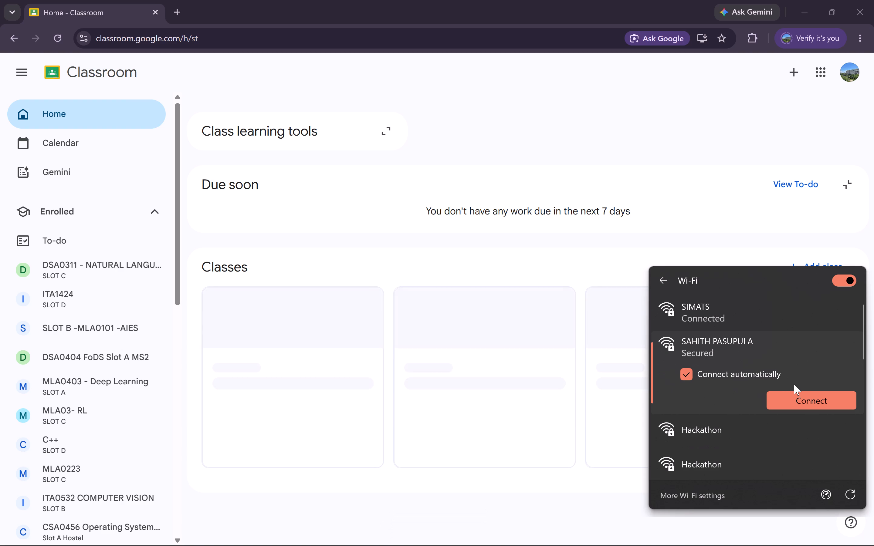
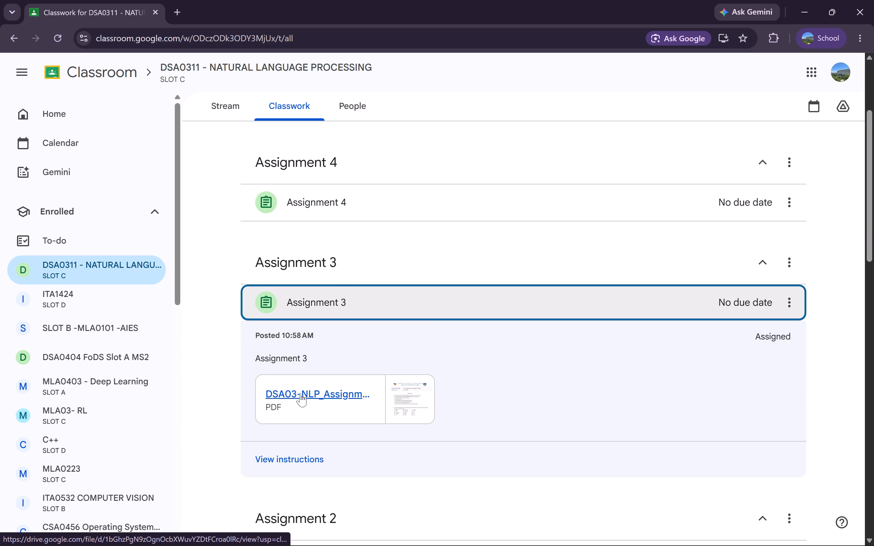
# Open the Assignment 3 PDF attachment from the Natural Language Processing classwork and read through its questions.
pyautogui.click(300, 393)
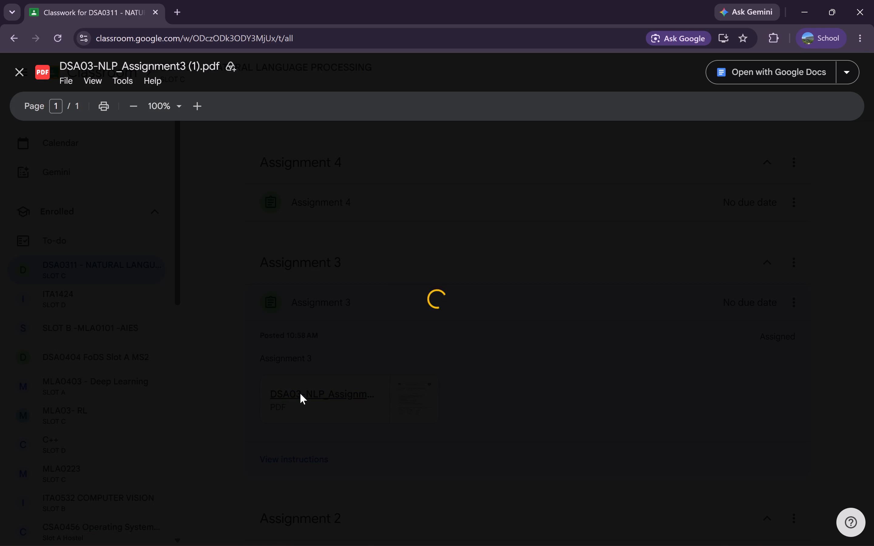
pyautogui.scroll(-2, 403, 365)
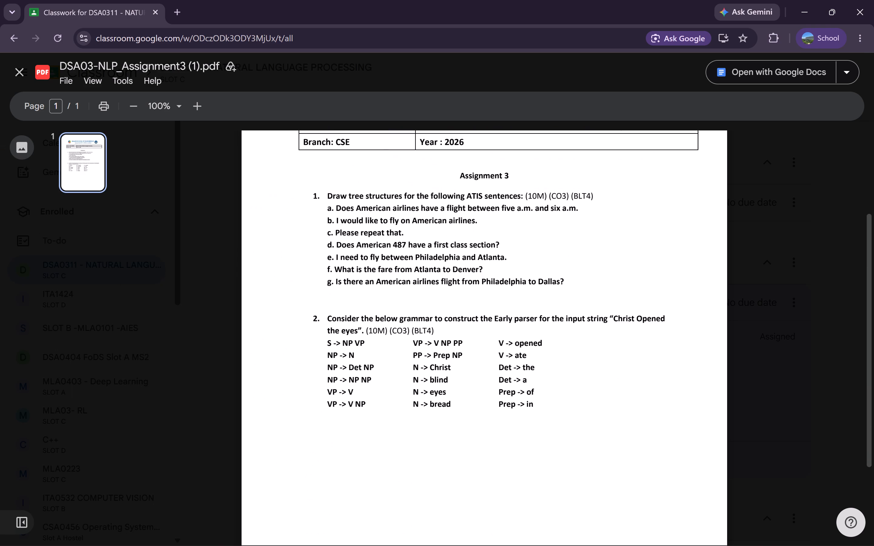
pyautogui.scroll(-3, 403, 365)
pyautogui.scroll(1, 403, 365)
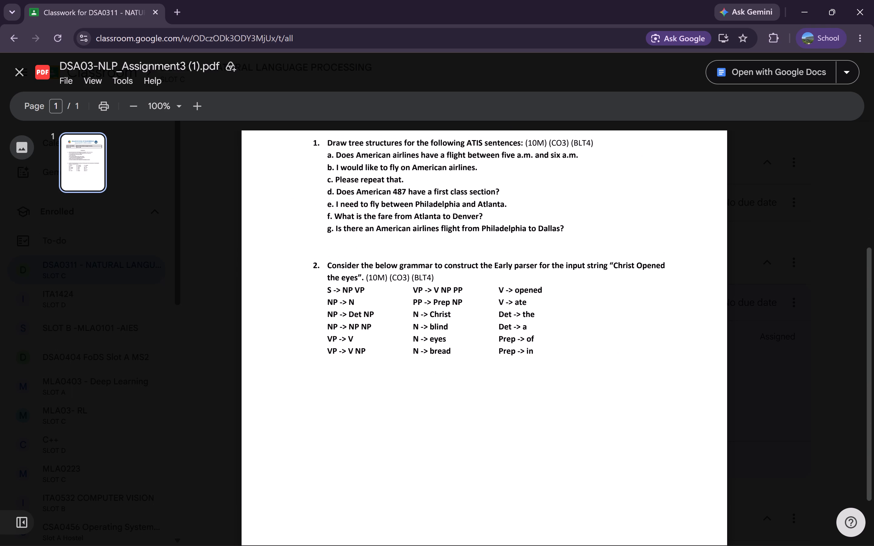
pyautogui.scroll(2, 403, 365)
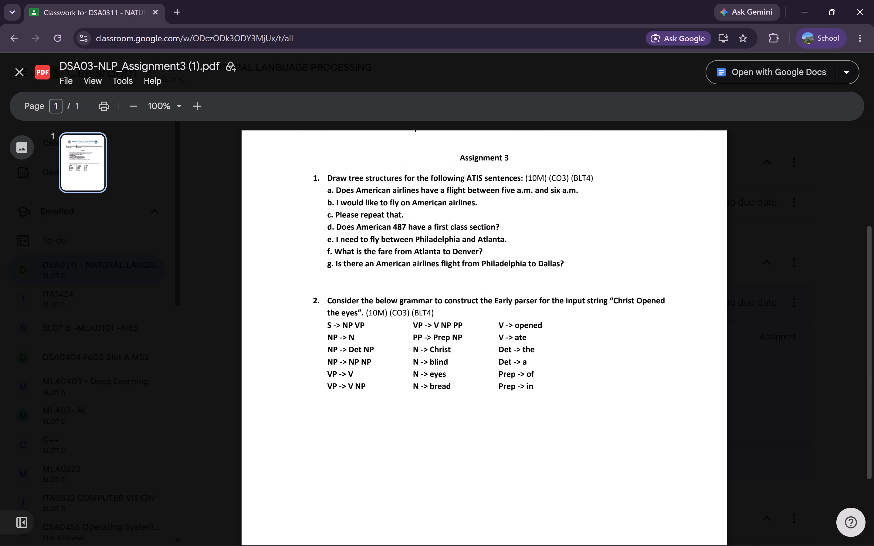
pyautogui.scroll(1, 403, 365)
pyautogui.scroll(-3, 403, 365)
pyautogui.scroll(6, 403, 365)
pyautogui.scroll(-4, 403, 365)
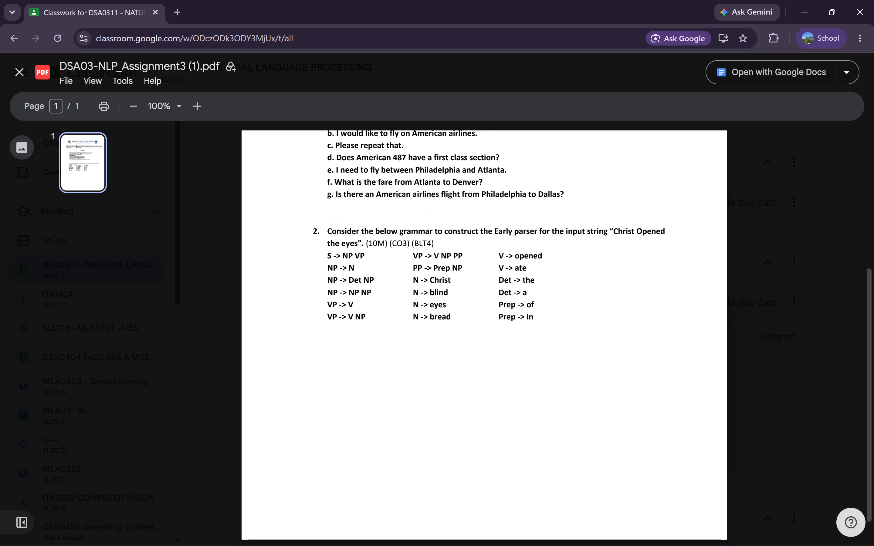
pyautogui.scroll(3, 403, 365)
pyautogui.scroll(-4, 403, 365)
pyautogui.scroll(2, 403, 365)
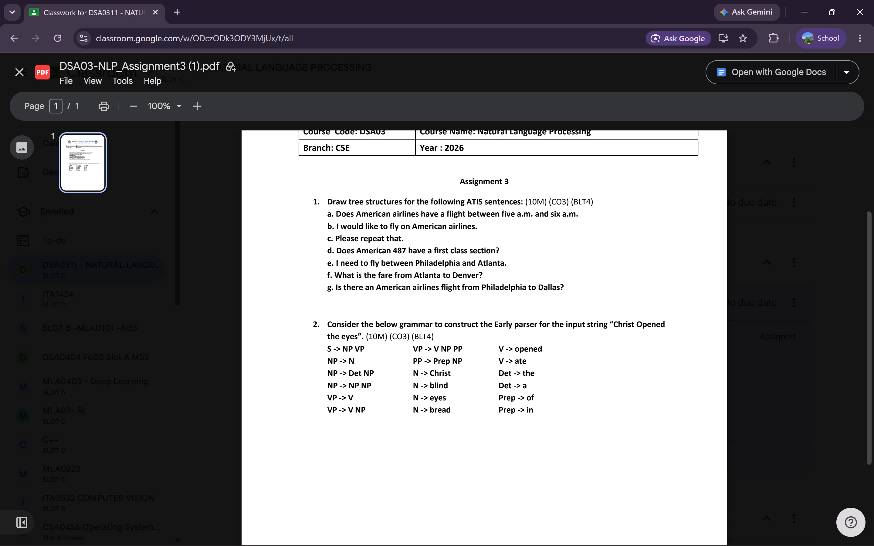
# Open the assignment PDF with Google Docs and download it in Microsoft Word (.docx) format.
pyautogui.click(69, 77)
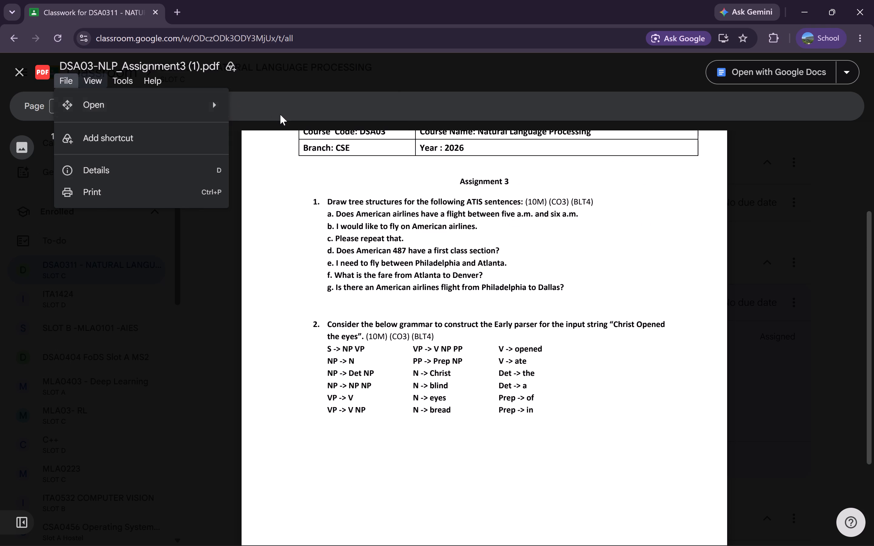
pyautogui.click(266, 138)
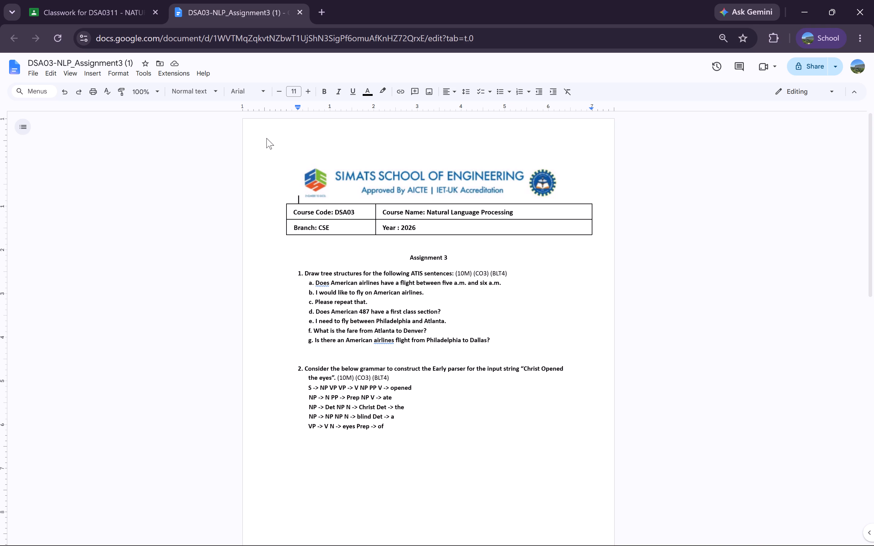
pyautogui.click(30, 71)
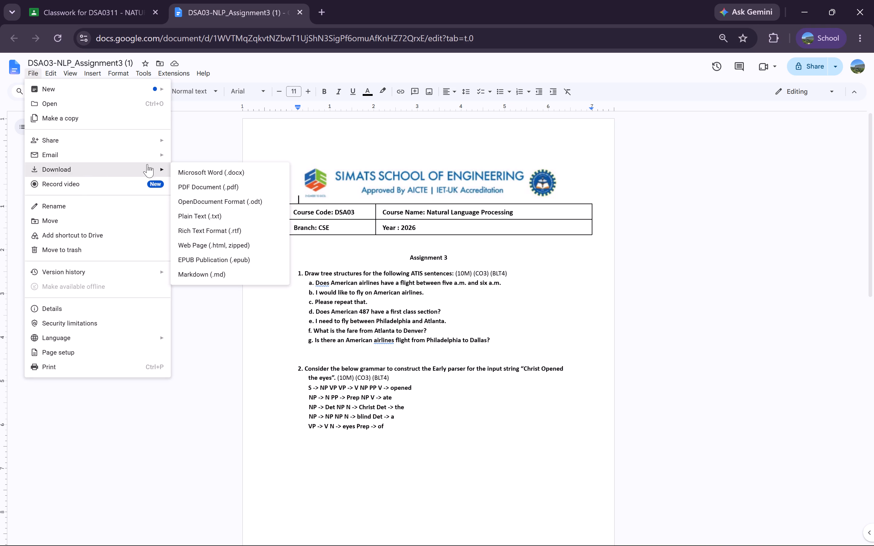
pyautogui.click(192, 172)
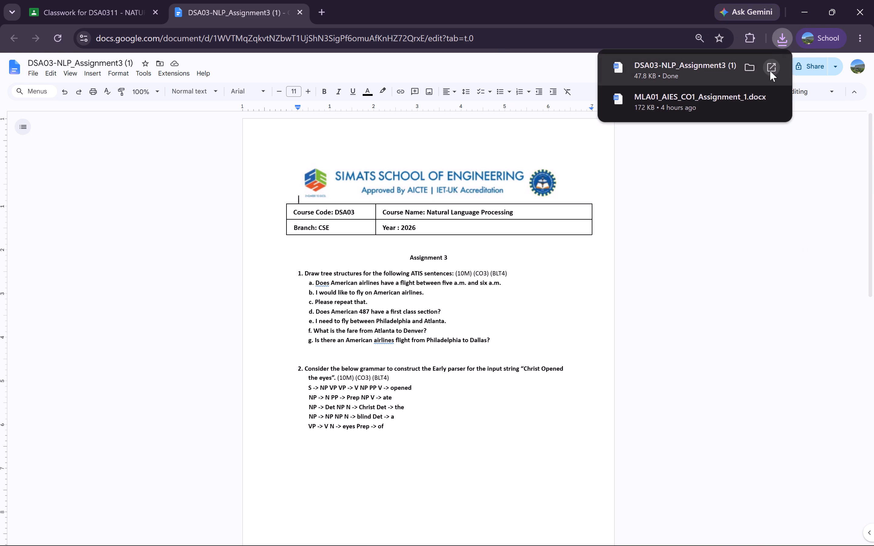
# Locate the downloaded DSA03-NLP_Assignment3 (1) file in the browser's recent downloads and open it.
pyautogui.click(751, 67)
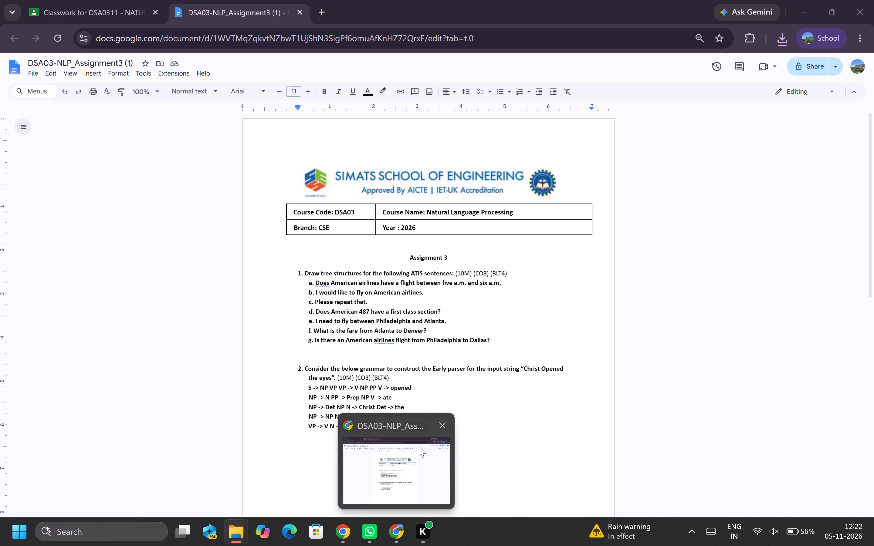
pyautogui.click(419, 446)
pyautogui.click(784, 41)
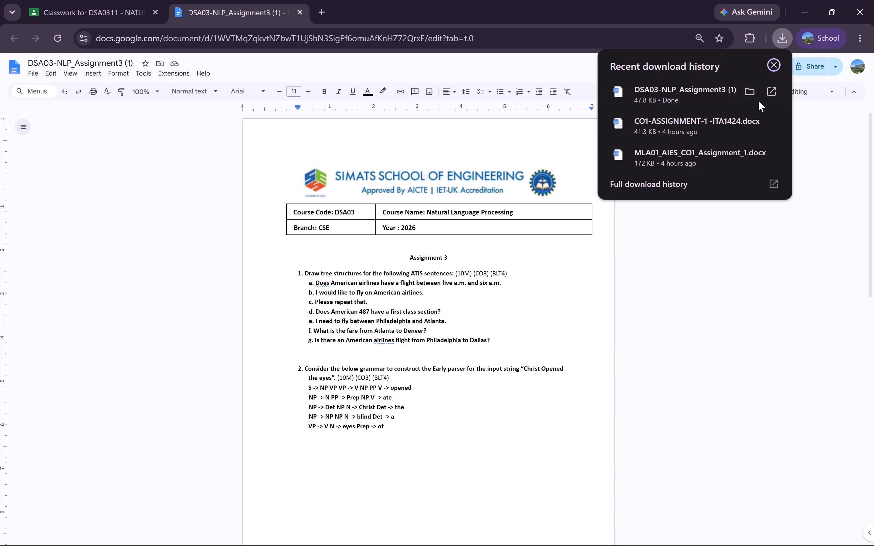
pyautogui.click(768, 93)
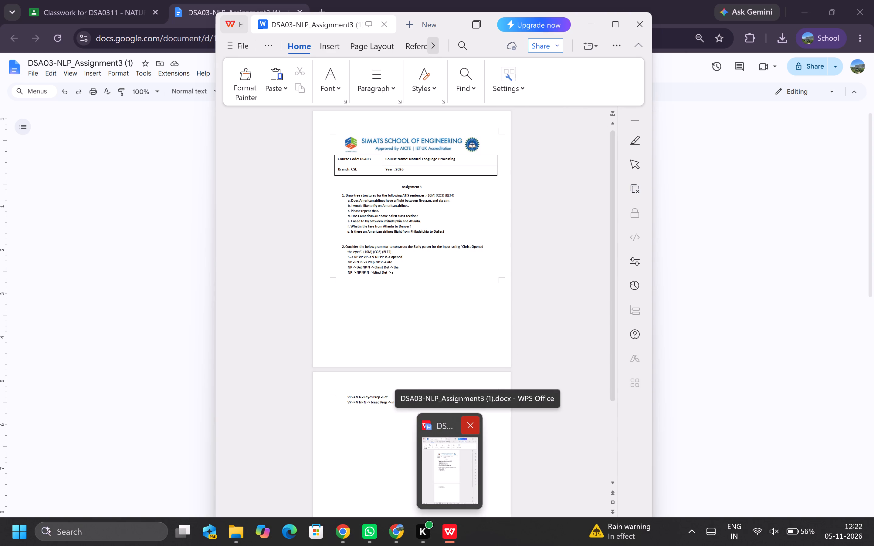
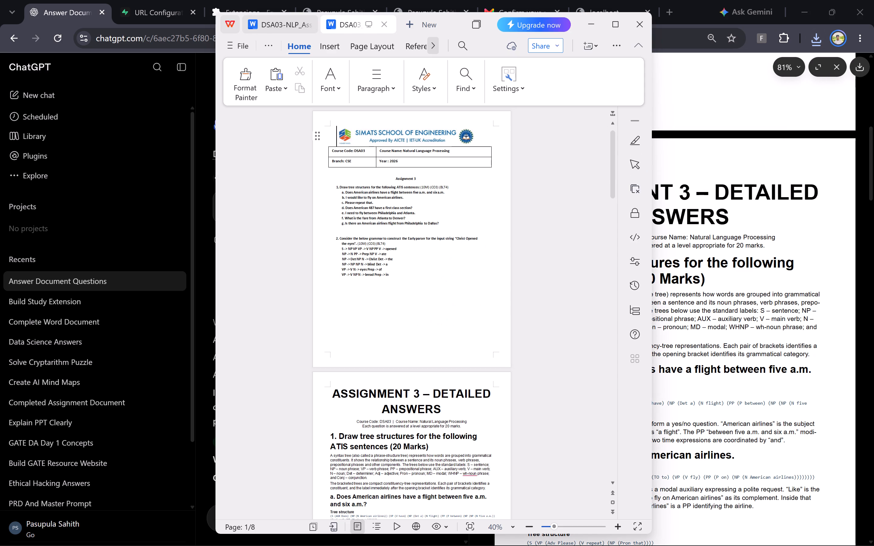
pyautogui.click(615, 27)
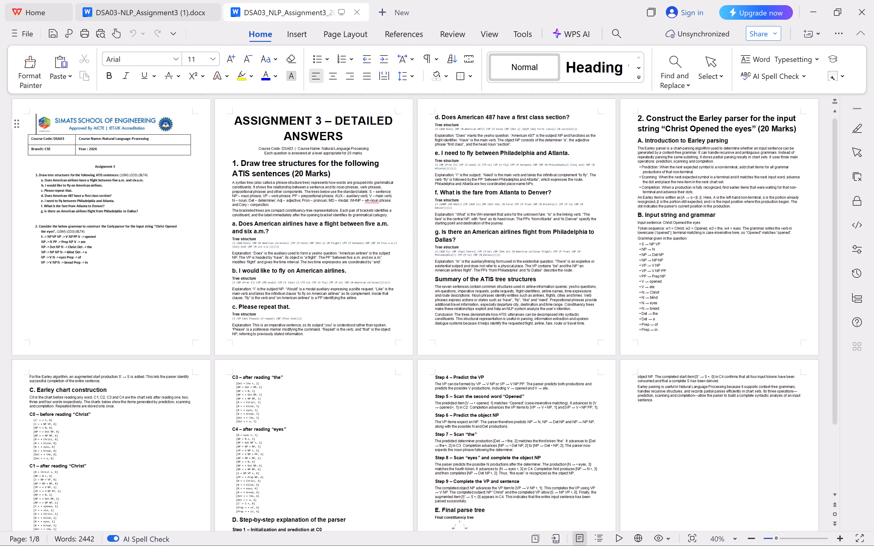
# Copy all the answer text from the "ASSIGNMENT 3 – DETAILED ANSWERS" heading to the end of the document.
pyautogui.moveTo(233, 117); pyautogui.dragTo(664, 455)
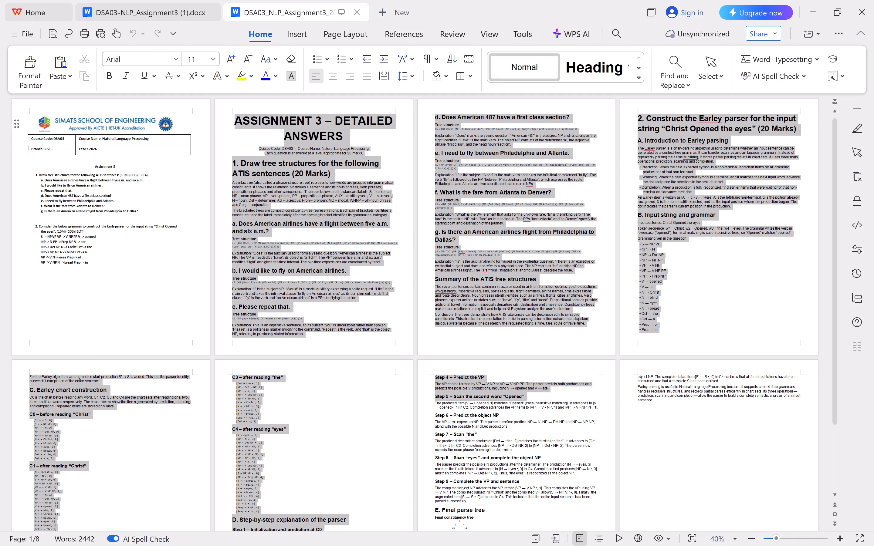
pyautogui.moveTo(664, 455); pyautogui.dragTo(679, 443)
pyautogui.scroll(-2, 679, 443)
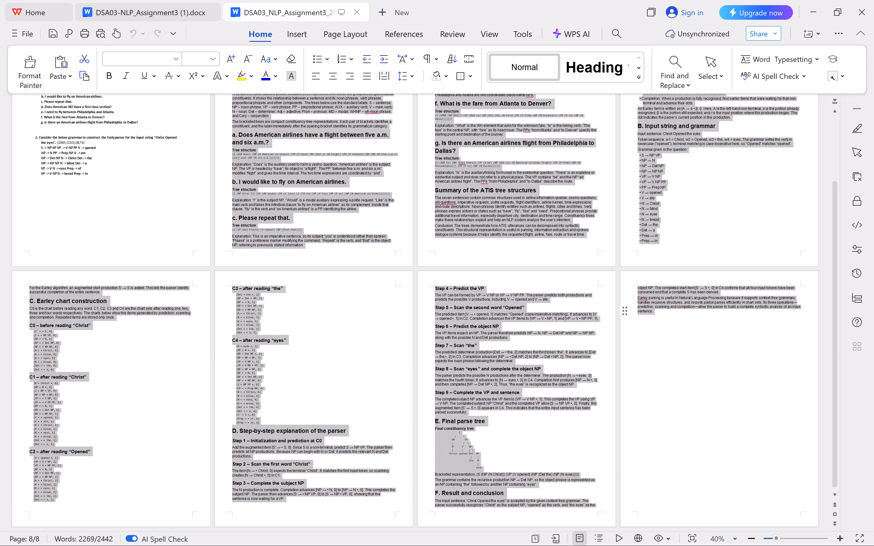
pyautogui.hotkey('ctrl', 'c')
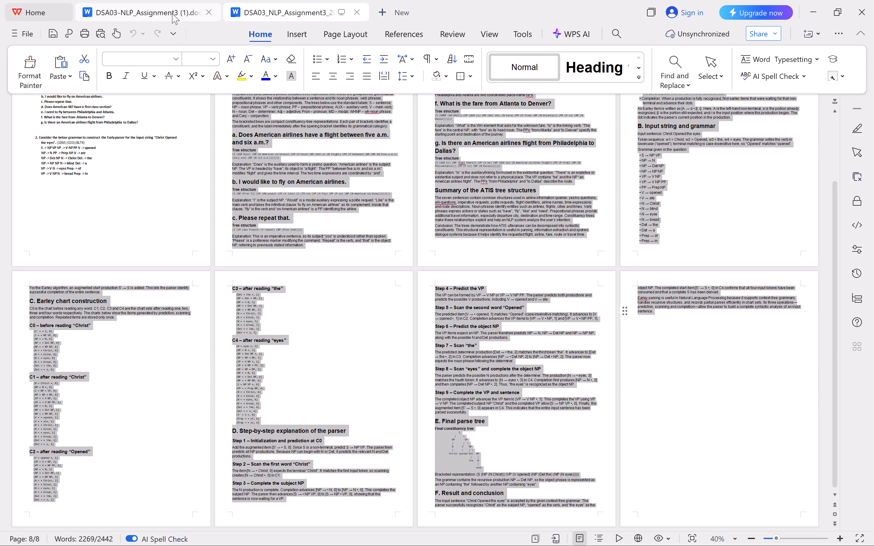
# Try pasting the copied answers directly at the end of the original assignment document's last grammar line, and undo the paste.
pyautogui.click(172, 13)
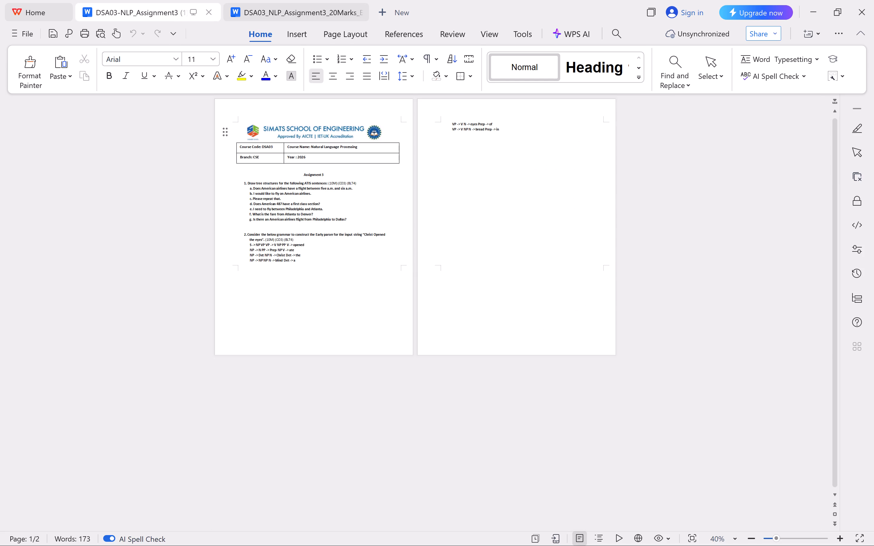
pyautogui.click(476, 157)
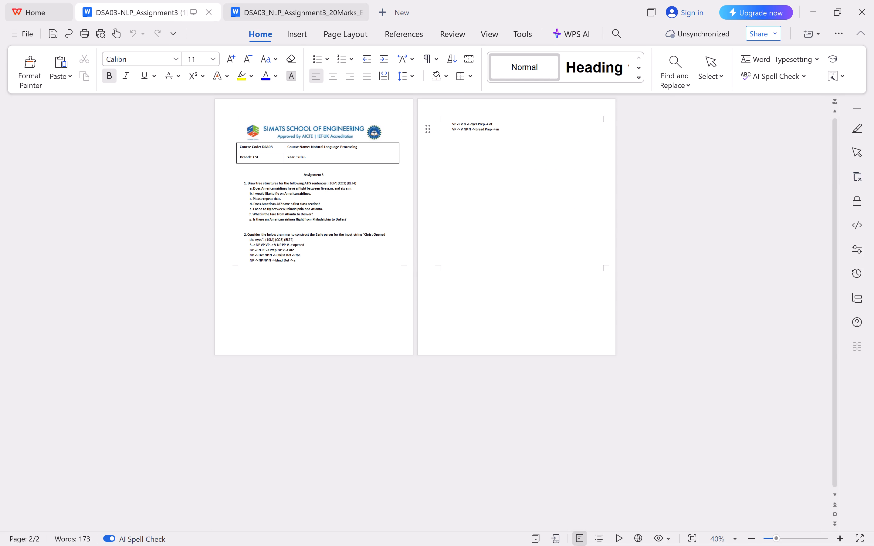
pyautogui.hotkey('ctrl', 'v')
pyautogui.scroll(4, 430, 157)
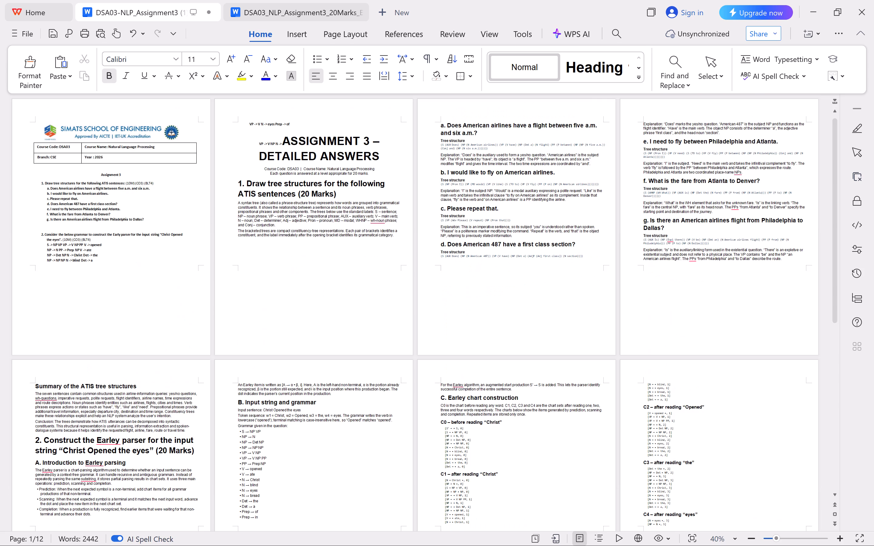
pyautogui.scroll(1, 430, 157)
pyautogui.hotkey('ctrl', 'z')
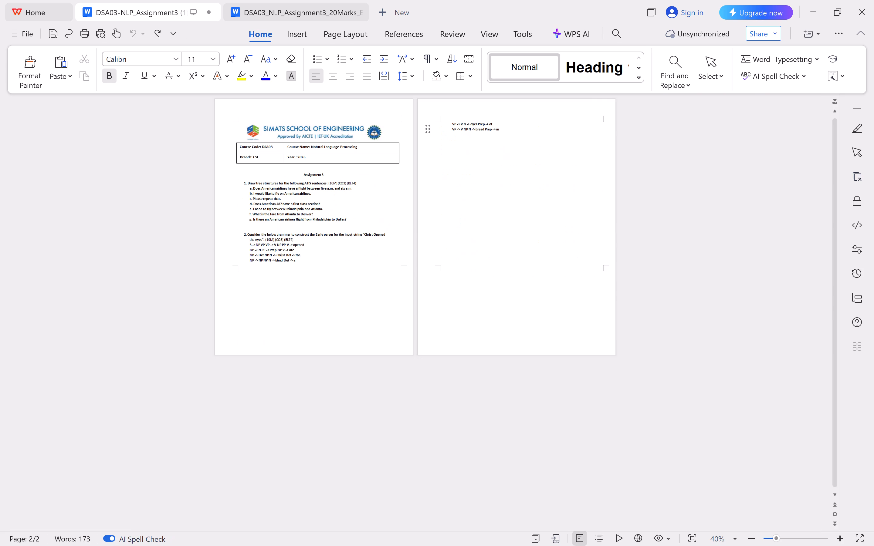
# Paste the copied answers two lines below the last grammar line, "VP -> V NP N -> bread Prep -> in", in the original document.
pyautogui.click(459, 146)
pyautogui.press('Right')
pyautogui.press('Right')
pyautogui.press('Right')
pyautogui.press('Right')
pyautogui.press('Right')
pyautogui.press('Right')
pyautogui.press('Right')
pyautogui.press('Right')
pyautogui.press('Right')
pyautogui.press('Right')
pyautogui.press('Right')
pyautogui.press('Right')
pyautogui.press('Right')
pyautogui.press('Right')
pyautogui.press('Right')
pyautogui.press('Right')
pyautogui.press('Right')
pyautogui.press('Right')
pyautogui.press('Right')
pyautogui.press('Right')
pyautogui.press('Right')
pyautogui.press('Right')
pyautogui.press('Right')
pyautogui.press('Right')
pyautogui.press('Right')
pyautogui.press('Return')
pyautogui.press('Return')
pyautogui.hotkey('ctrl', 'v')
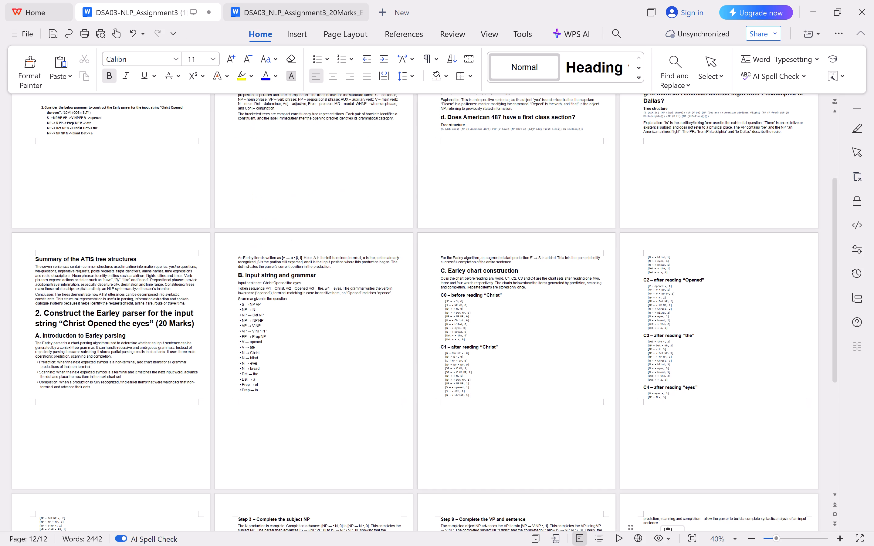
pyautogui.scroll(4, 379, 184)
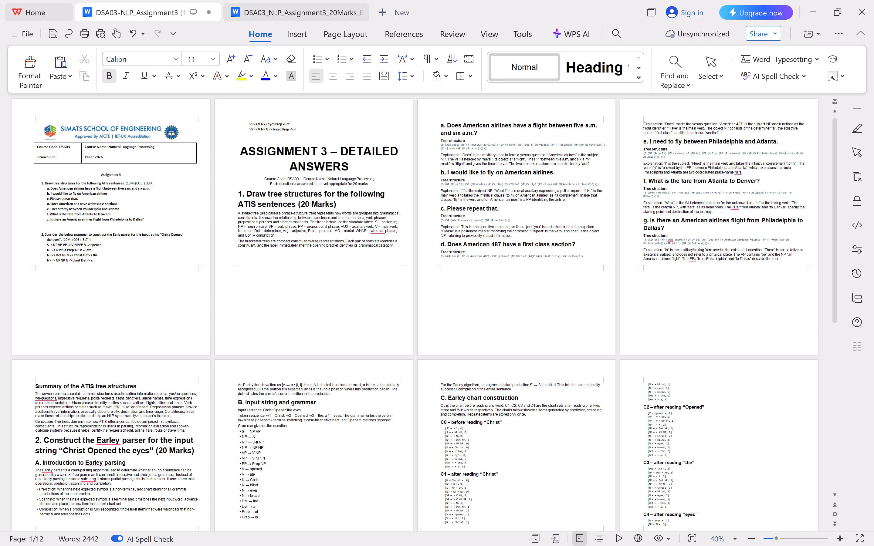
pyautogui.keyDown('ctrl'); pyautogui.scroll(1, 160, 244); pyautogui.keyUp('ctrl')
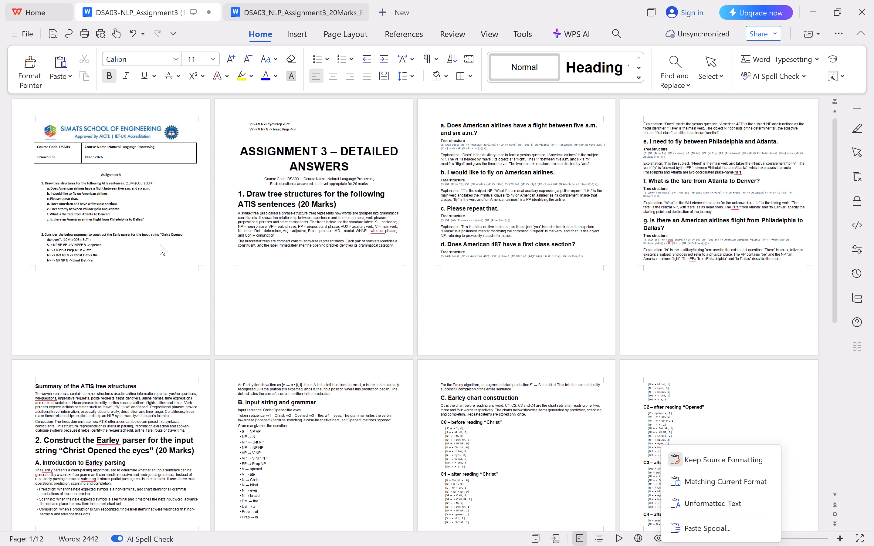
pyautogui.keyDown('ctrl'); pyautogui.scroll(4, 160, 244); pyautogui.keyUp('ctrl')
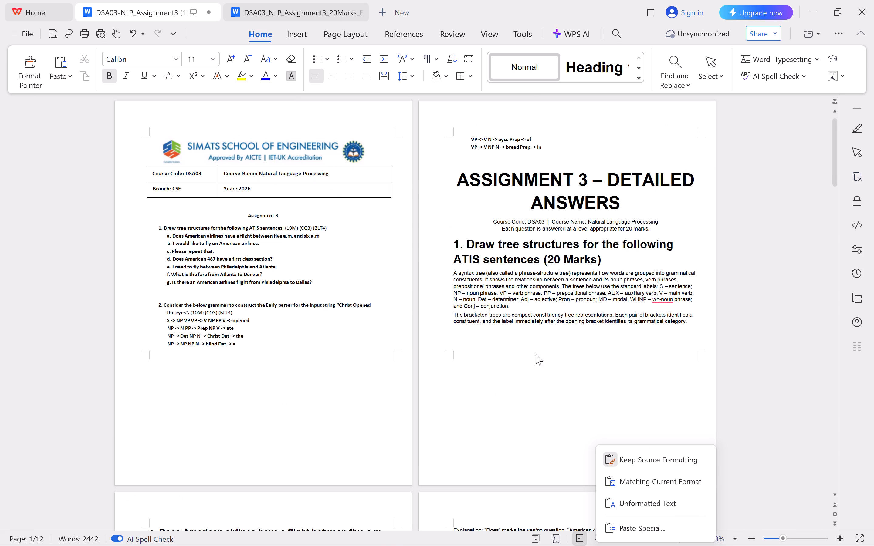
pyautogui.click(530, 361)
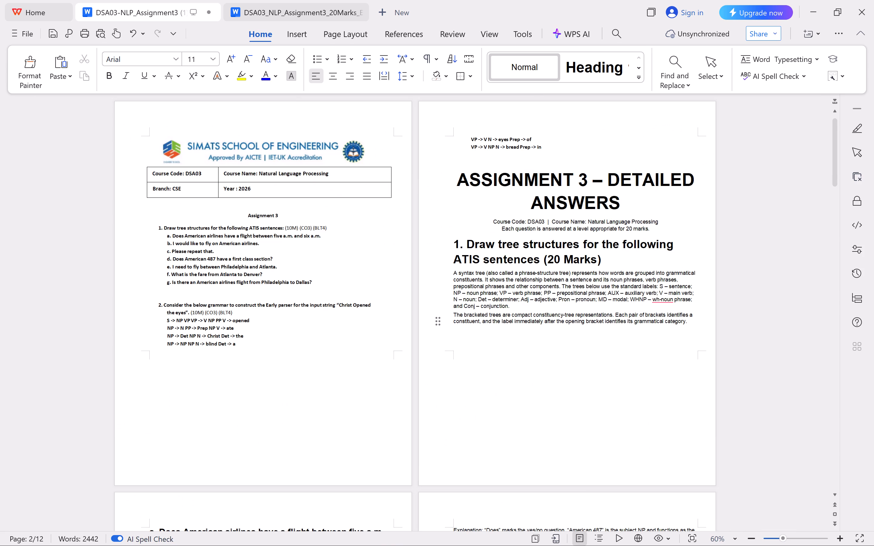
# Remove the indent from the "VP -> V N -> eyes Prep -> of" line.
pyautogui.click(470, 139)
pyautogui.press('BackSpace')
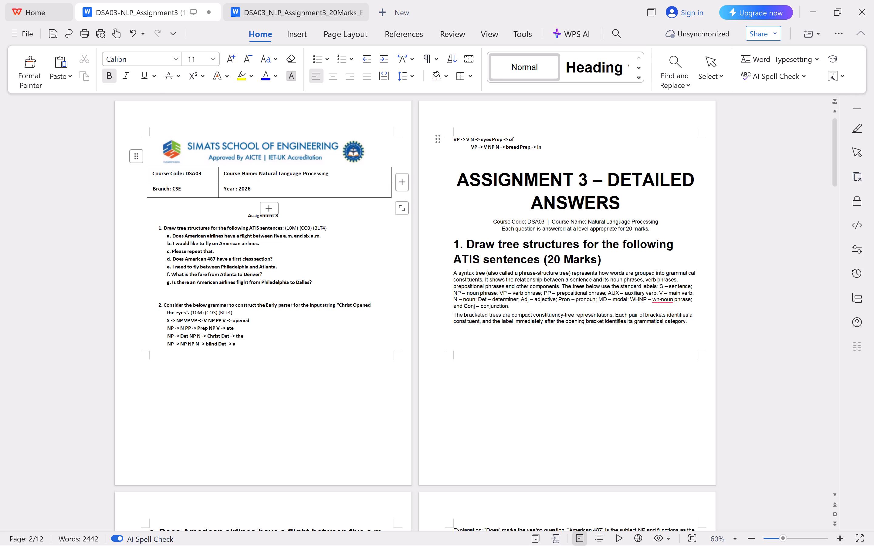
# Apply the Narrow margin preset of 1.27 cm on all sides to the document.
pyautogui.click(292, 36)
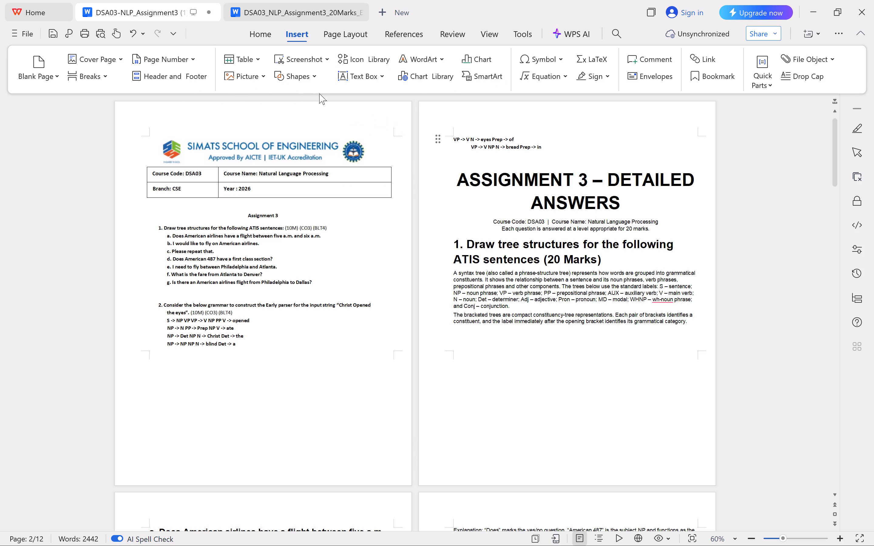
pyautogui.click(348, 34)
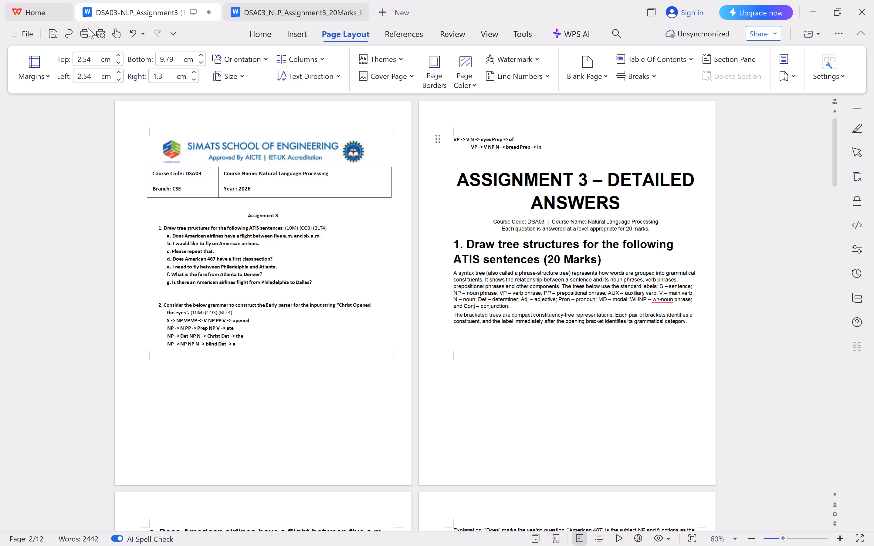
pyautogui.click(40, 68)
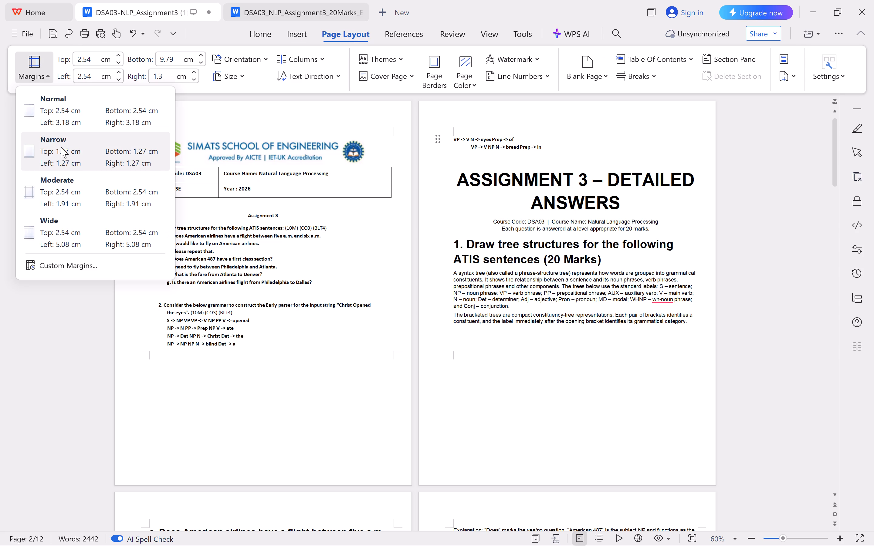
pyautogui.click(61, 147)
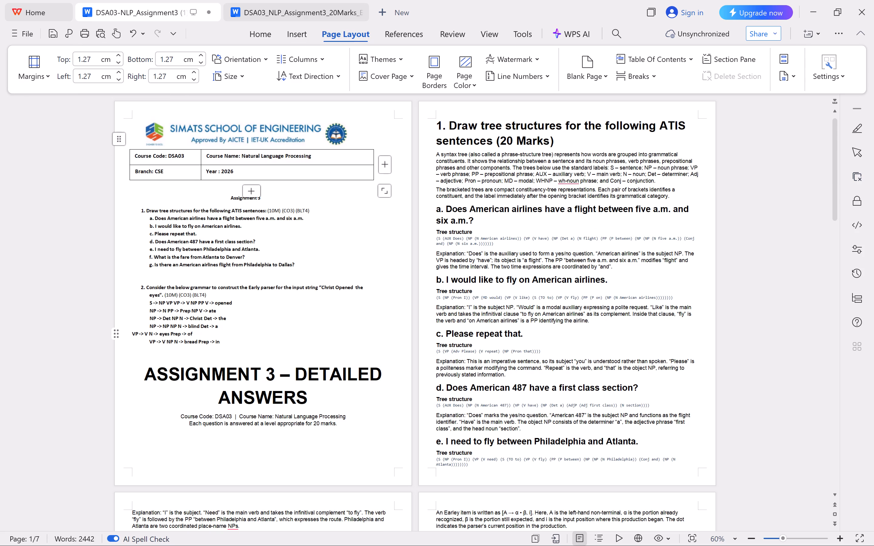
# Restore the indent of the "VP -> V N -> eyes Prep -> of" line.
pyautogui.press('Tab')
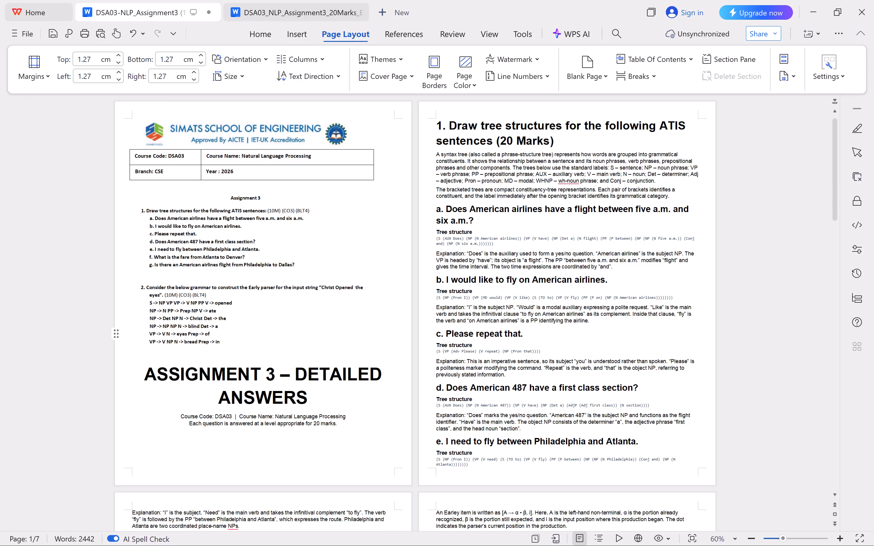
# Delete the "ASSIGNMENT 3 – DETAILED ANSWERS" heading above the pasted answers.
pyautogui.click(148, 372)
pyautogui.moveTo(321, 402); pyautogui.dragTo(141, 383)
pyautogui.press('BackSpace')
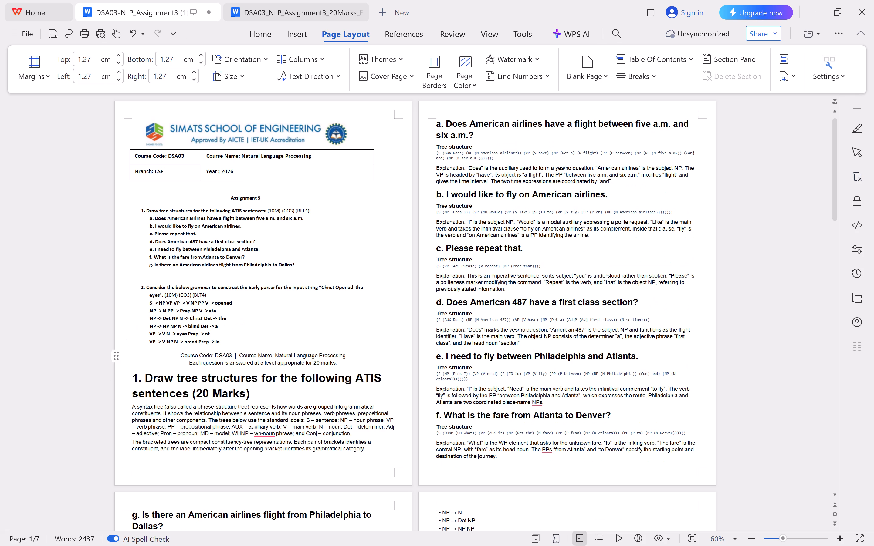
# Insert blank lines before the "1. Draw tree structures for the following ATIS sentences (20 Marks)" heading so it starts on page 2.
pyautogui.press('Right')
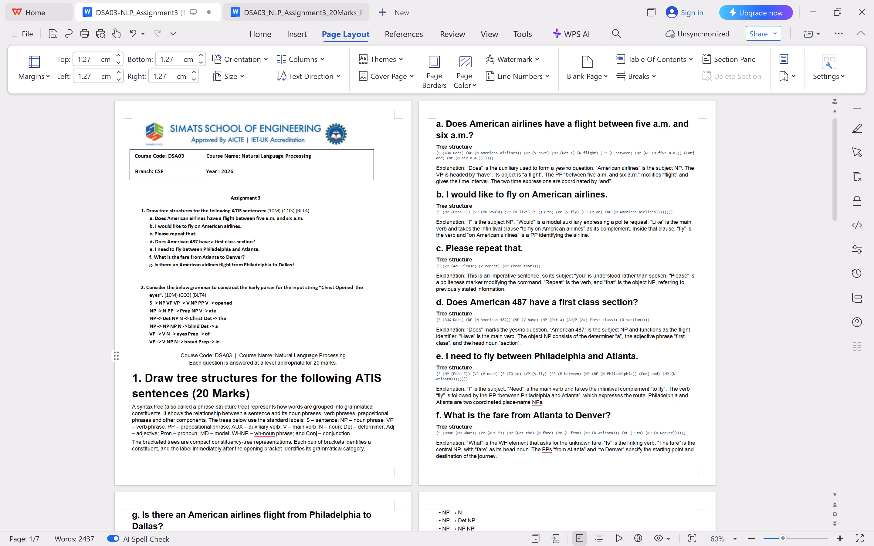
pyautogui.press('Down')
pyautogui.press('Left')
pyautogui.click(131, 378)
pyautogui.press('Return')
pyautogui.press('Return')
pyautogui.press('Return')
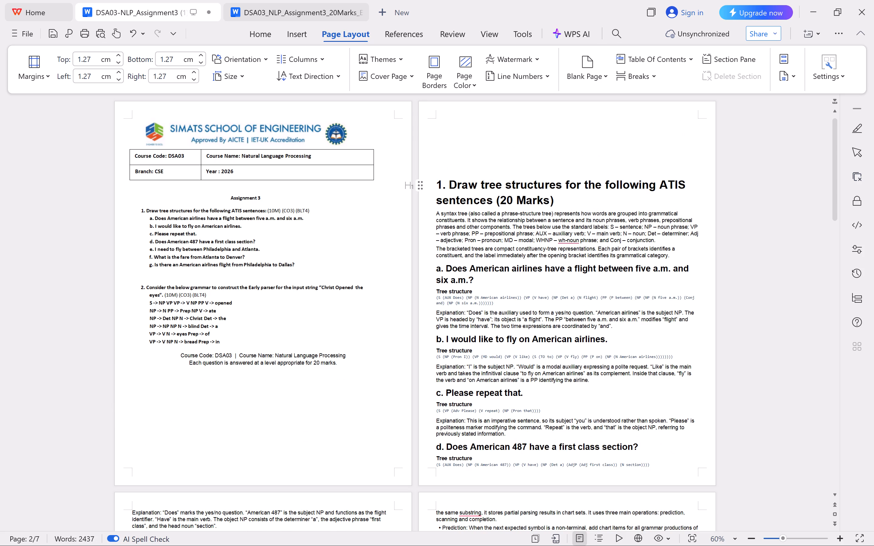
pyautogui.click(458, 155)
pyautogui.moveTo(458, 155); pyautogui.dragTo(453, 129)
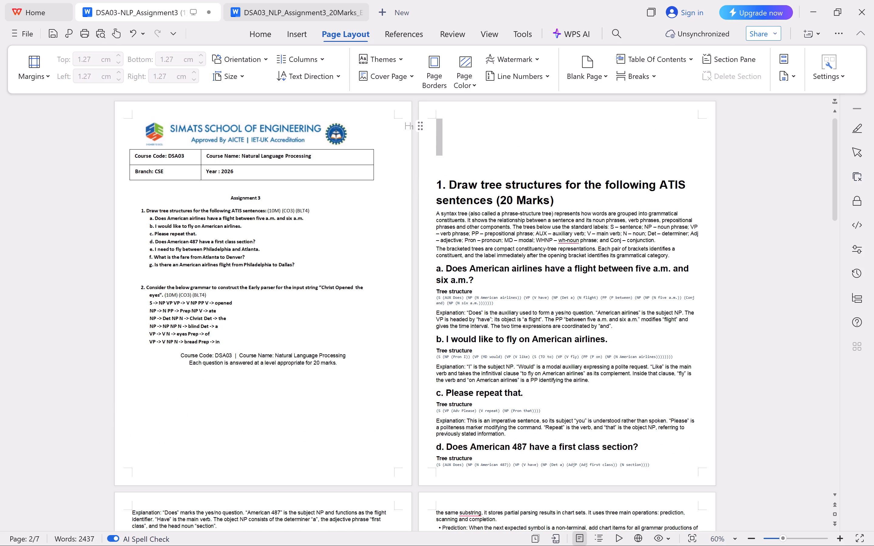
pyautogui.moveTo(453, 129); pyautogui.dragTo(451, 121)
pyautogui.press('BackSpace')
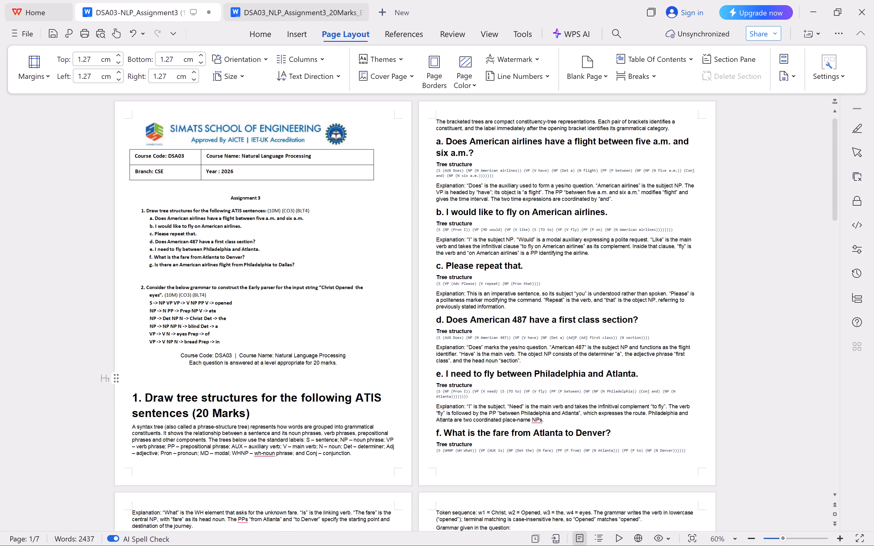
pyautogui.press('Return')
pyautogui.press('Return')
pyautogui.press('Return')
pyautogui.press('Return')
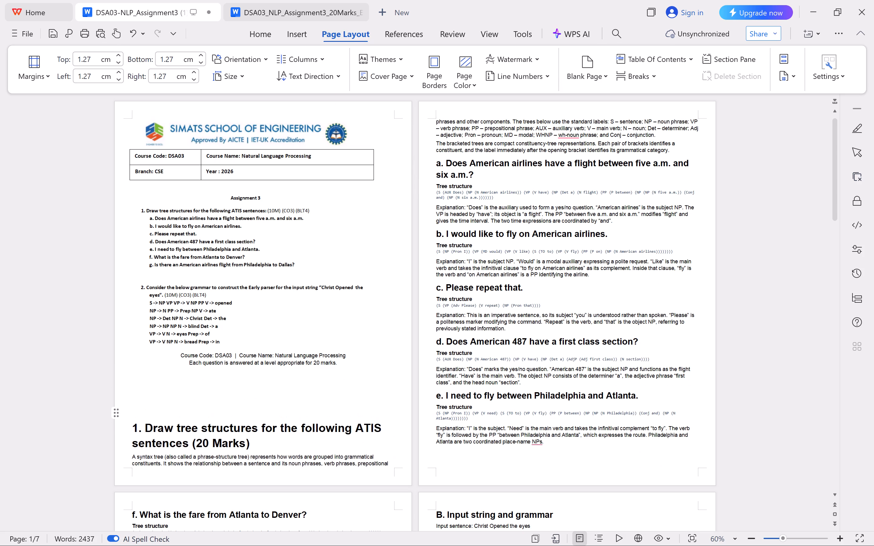
pyautogui.press('Return')
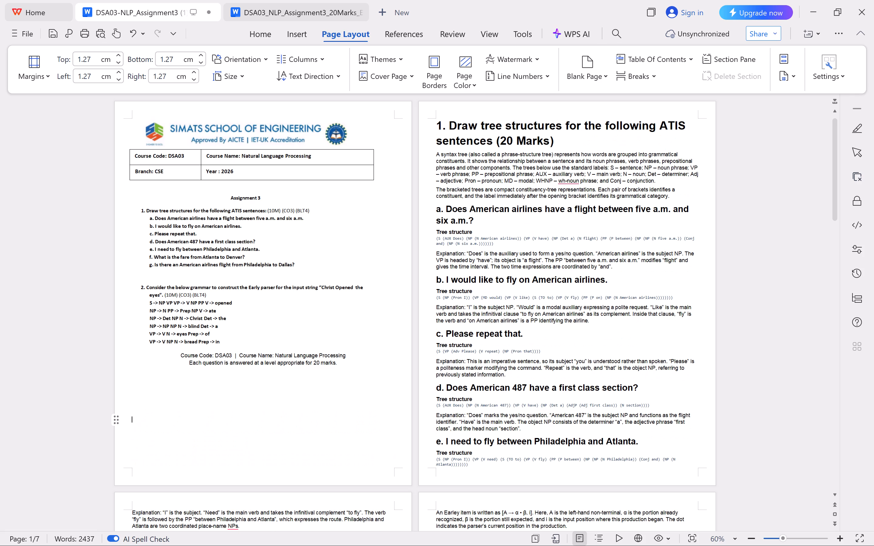
# Change the font of all answer text, from the question 1 answer heading to the end of the conclusion, to Times New Roman.
pyautogui.click(437, 126)
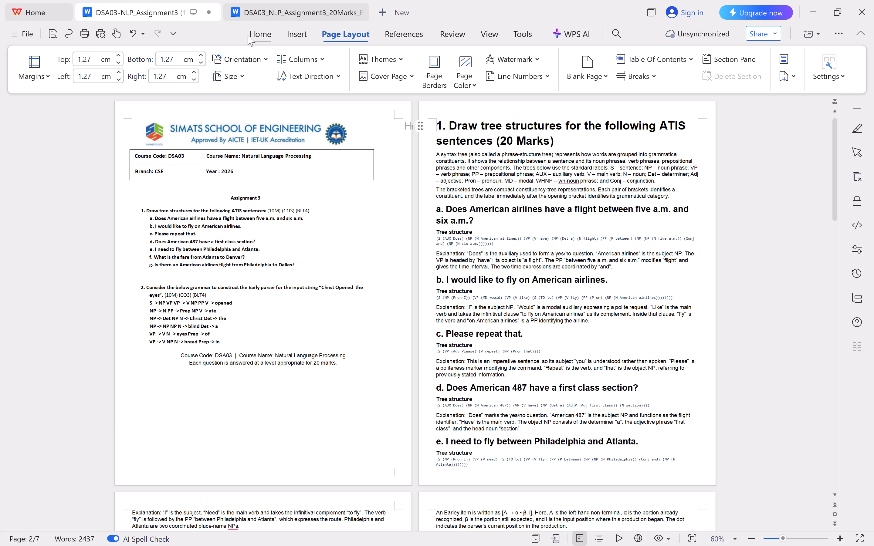
pyautogui.click(248, 35)
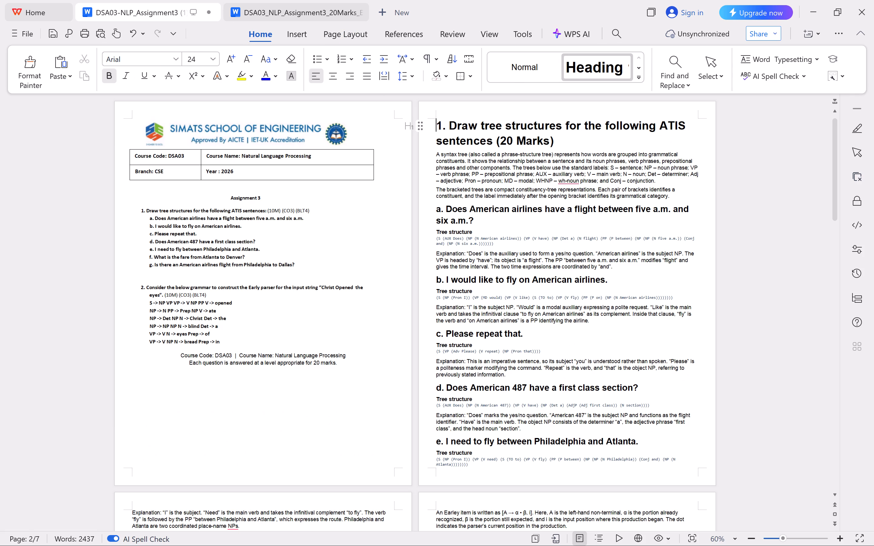
pyautogui.click(262, 215)
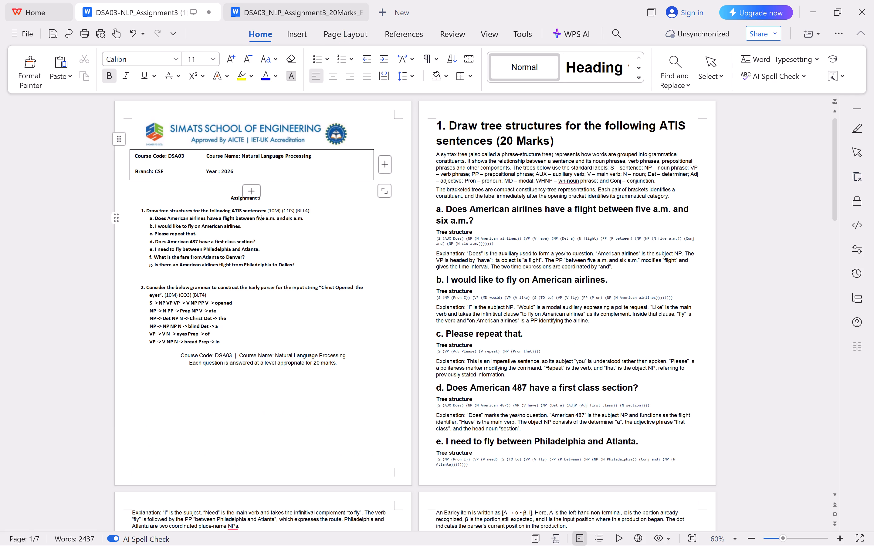
pyautogui.moveTo(437, 121); pyautogui.dragTo(561, 143)
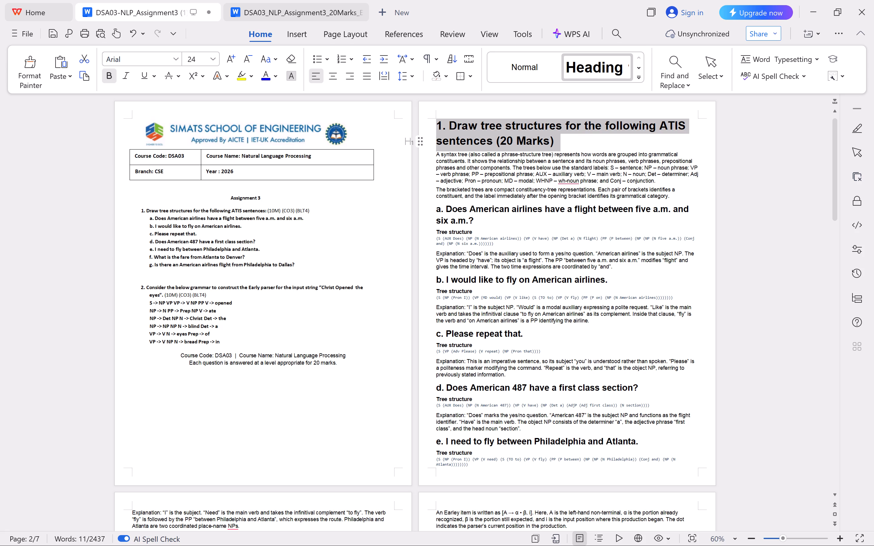
pyautogui.moveTo(561, 143); pyautogui.dragTo(524, 527)
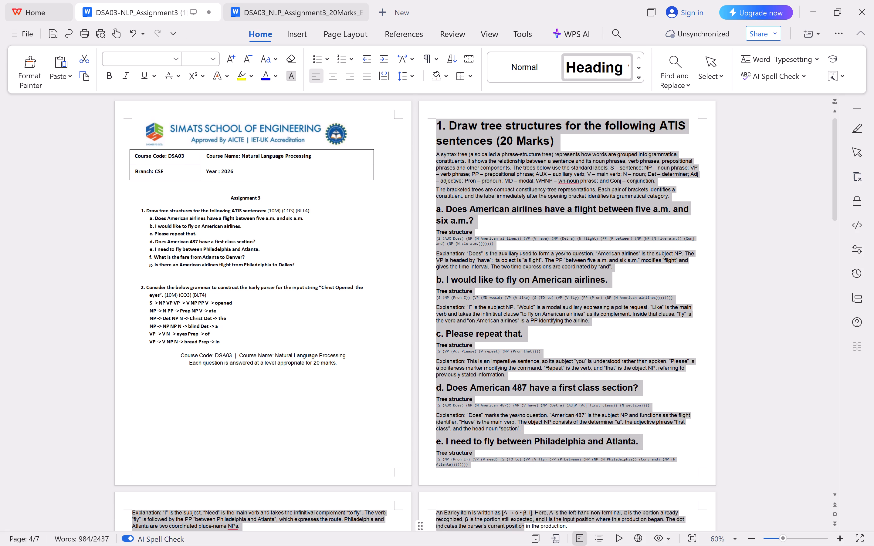
pyautogui.moveTo(524, 527); pyautogui.dragTo(505, 459)
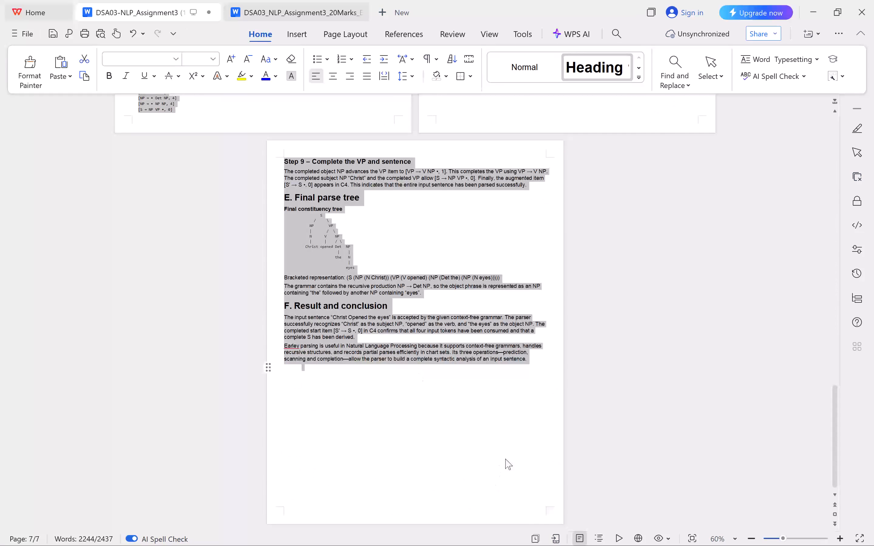
pyautogui.moveTo(505, 459); pyautogui.dragTo(520, 359)
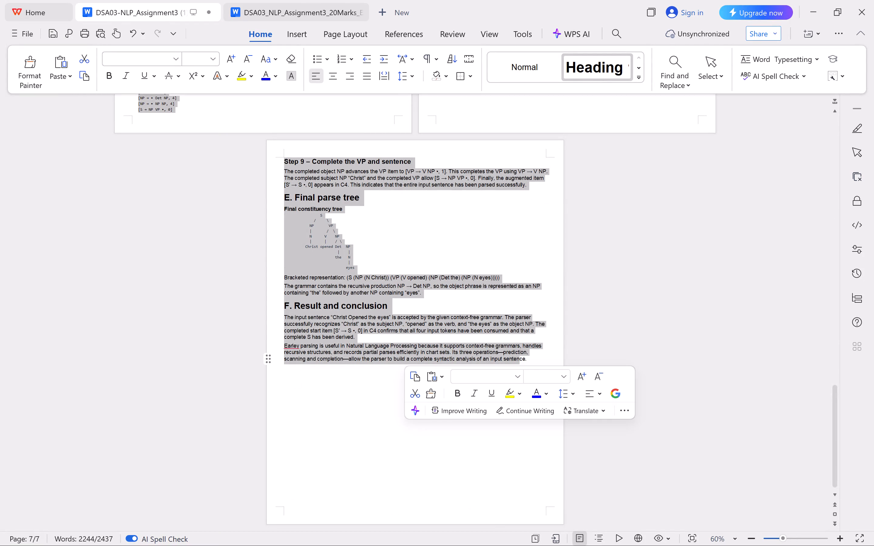
pyautogui.click(140, 57)
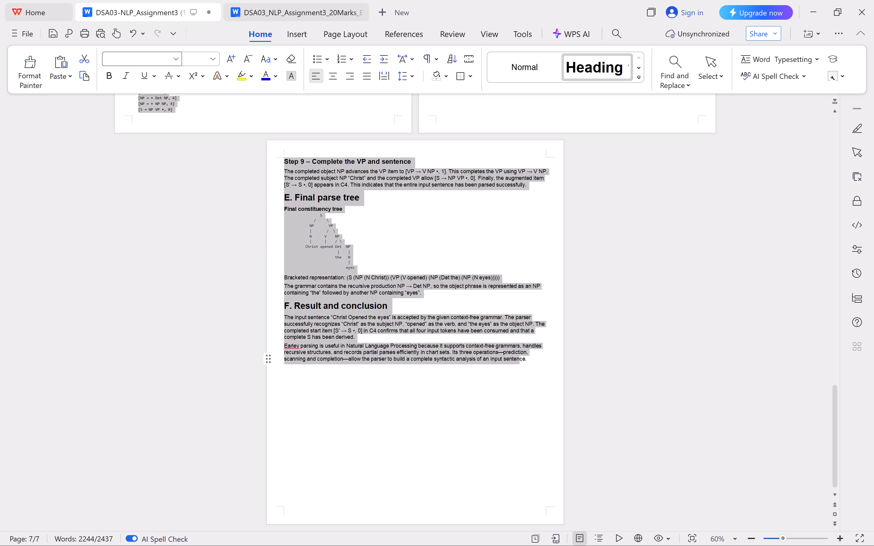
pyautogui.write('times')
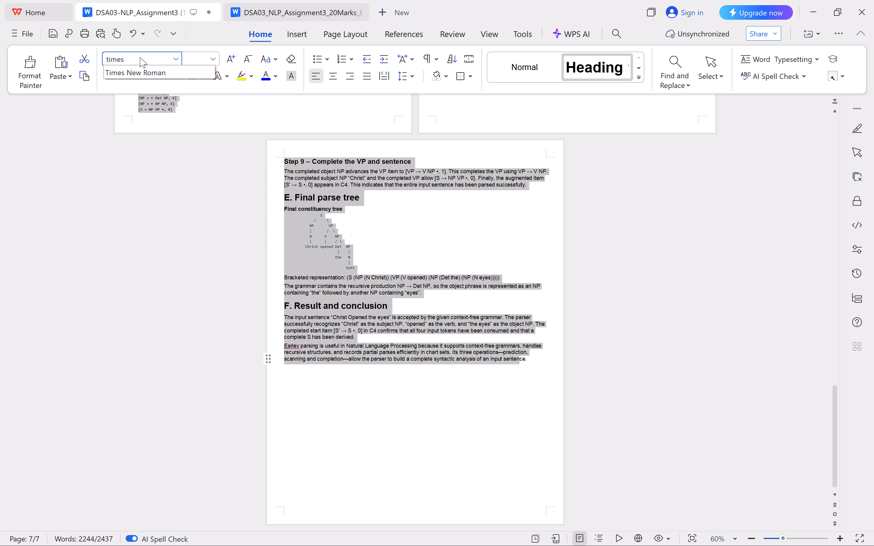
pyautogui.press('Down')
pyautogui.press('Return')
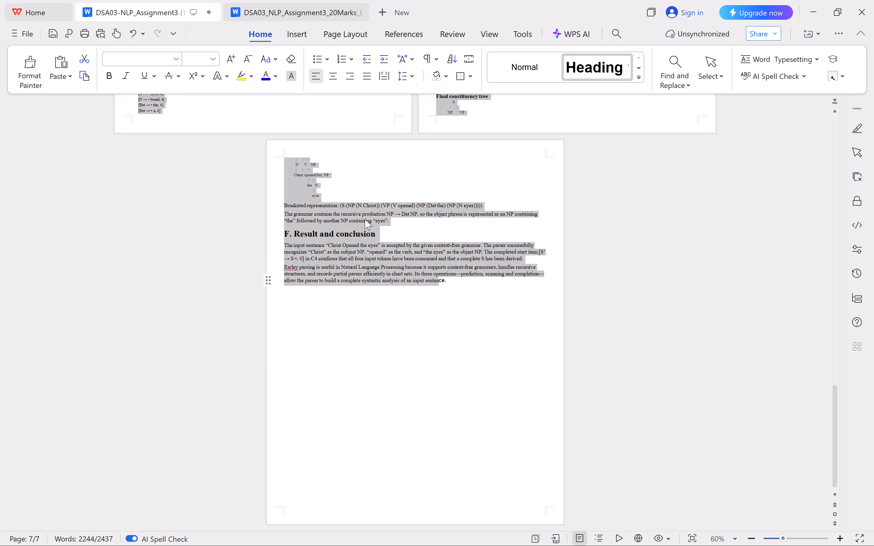
# Set the "1. Draw tree structures for the following ATIS sentences (20 Marks)" heading to font size 12.
pyautogui.scroll(5, 400, 264)
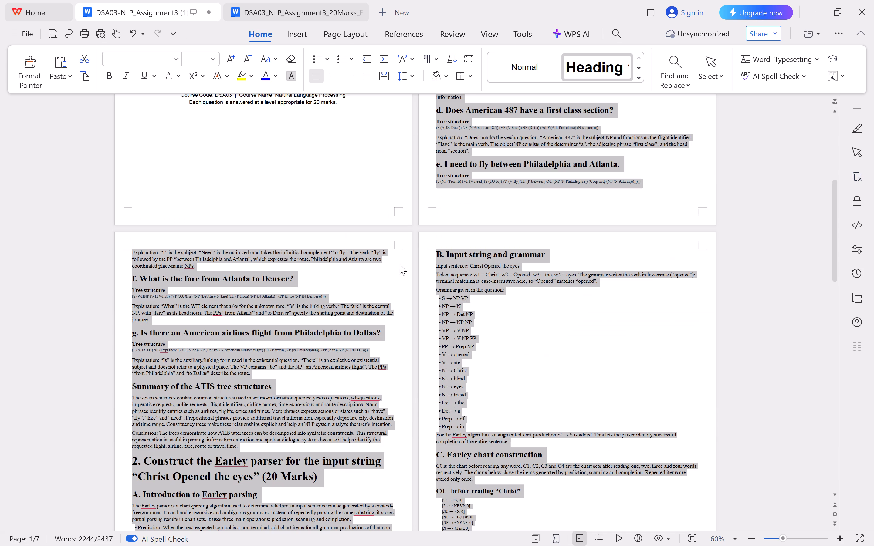
pyautogui.scroll(1, 400, 264)
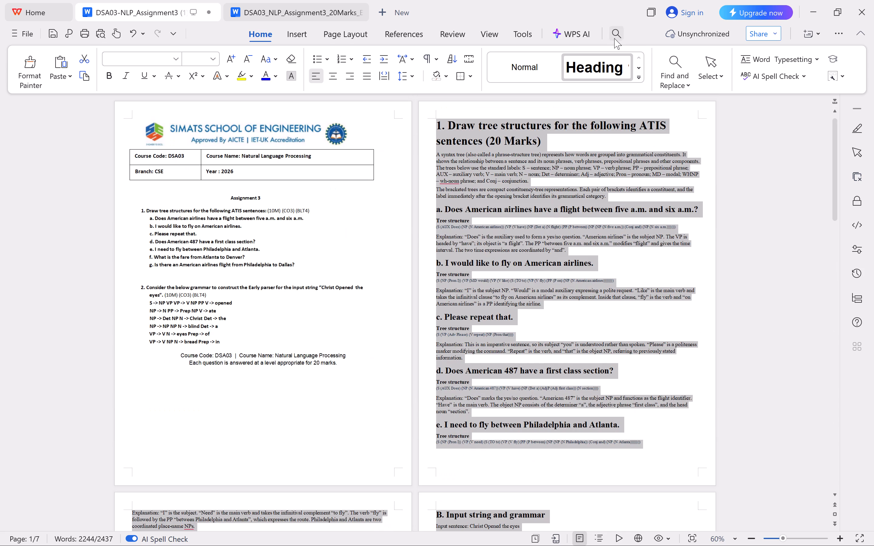
pyautogui.click(495, 213)
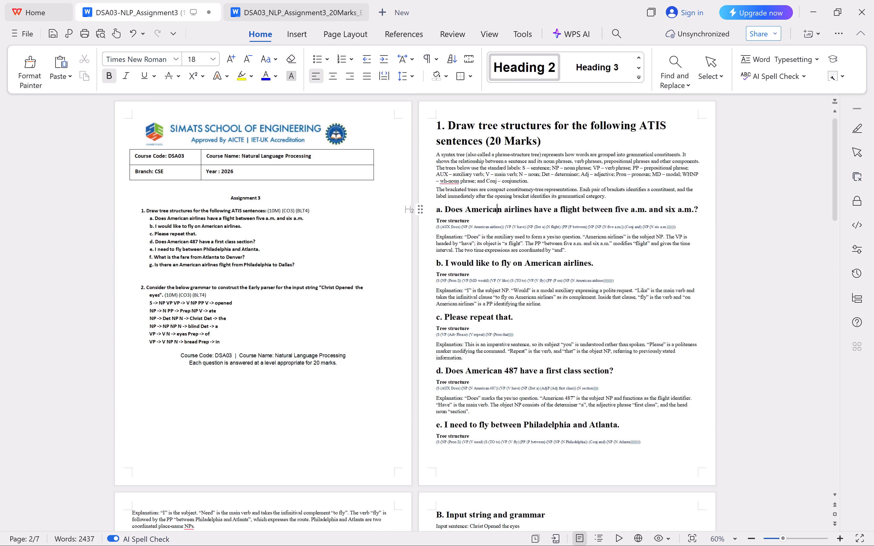
pyautogui.moveTo(552, 137); pyautogui.dragTo(437, 125)
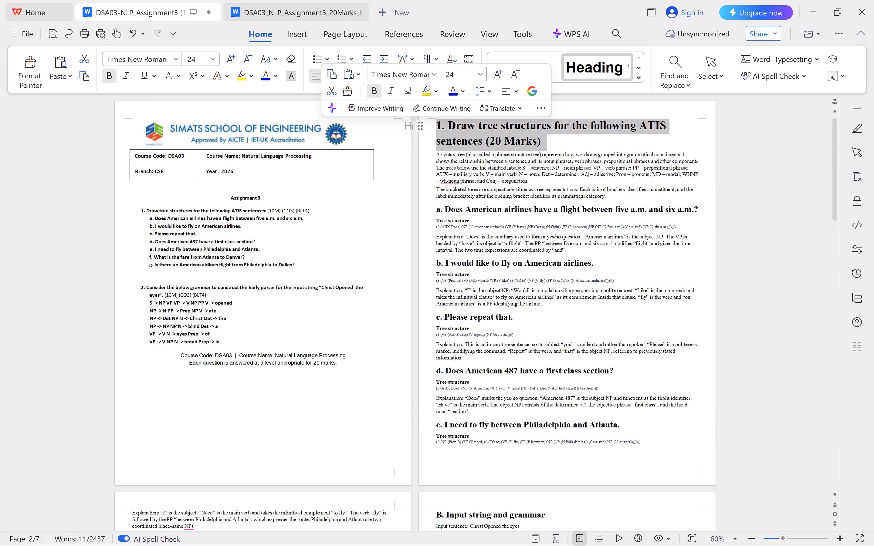
pyautogui.click(452, 74)
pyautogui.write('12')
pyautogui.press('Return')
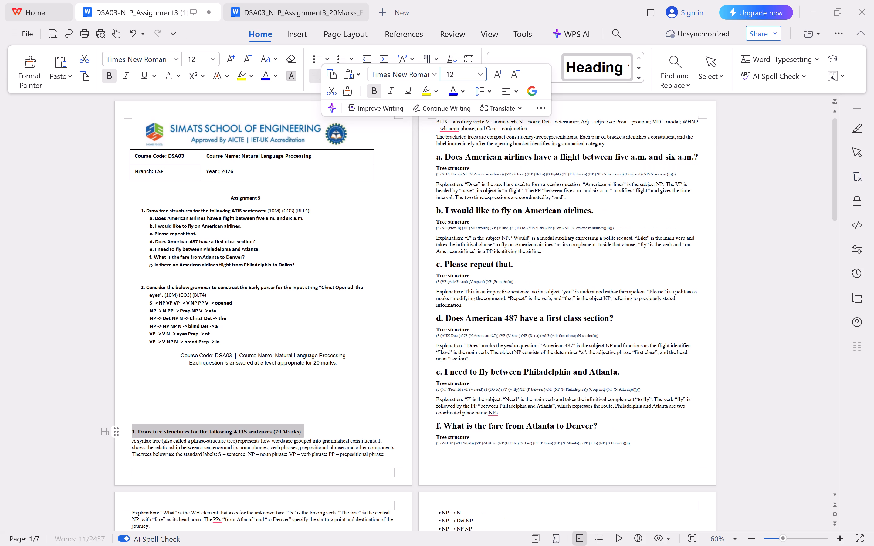
# Delete "(20 Marks)" from the end of the question 1 answer heading.
pyautogui.click(309, 431)
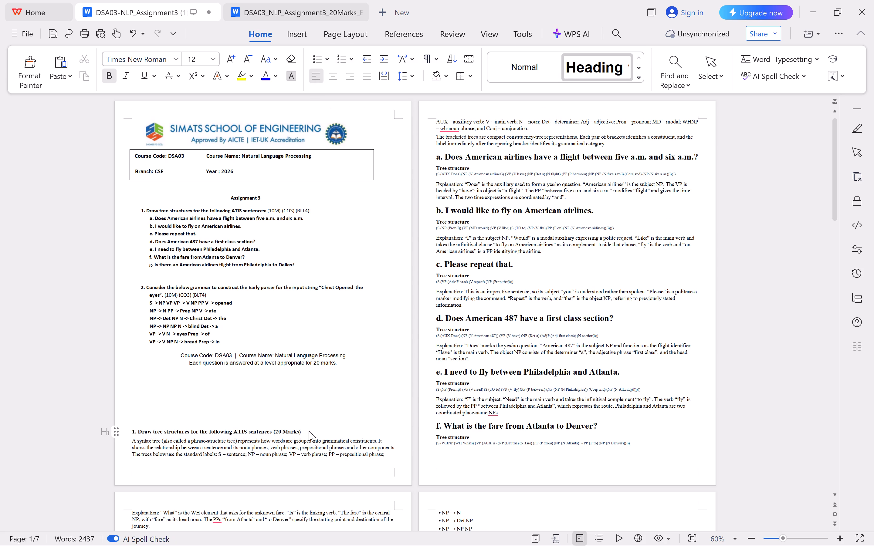
pyautogui.press('BackSpace')
pyautogui.press('BackSpace')
pyautogui.press('BackSpace')
pyautogui.press('BackSpace')
pyautogui.press('BackSpace')
pyautogui.press('BackSpace')
pyautogui.press('BackSpace')
pyautogui.press('BackSpace')
pyautogui.press('BackSpace')
pyautogui.press('BackSpace')
pyautogui.press('BackSpace')
# Insert three blank lines above the question 1 answer heading so it starts on page 2.
pyautogui.click(175, 421)
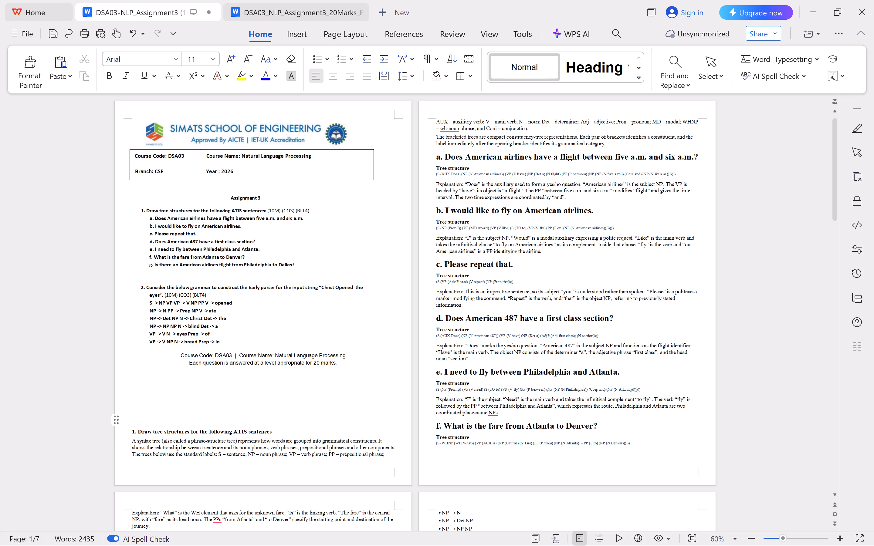
pyautogui.press('Return')
pyautogui.press('Return')
pyautogui.press('Return')
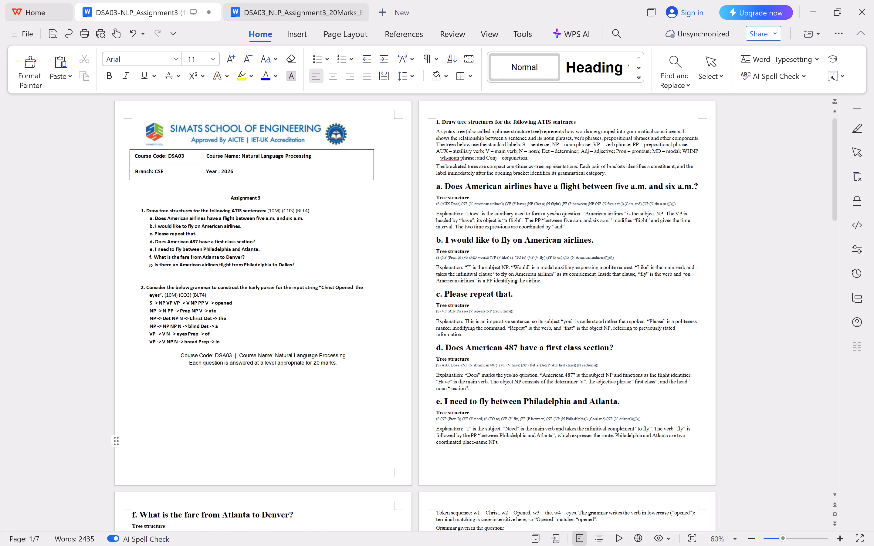
# Set answer headings a ("Does American airlines have a flight…") and b ("I would like to fly on American airlines.") to font size 12.
pyautogui.click(453, 198)
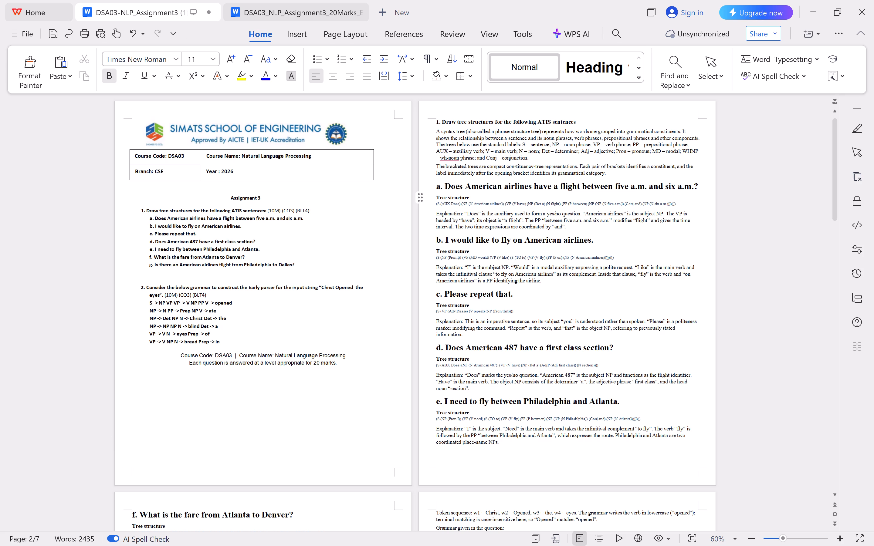
pyautogui.moveTo(704, 185); pyautogui.dragTo(435, 185)
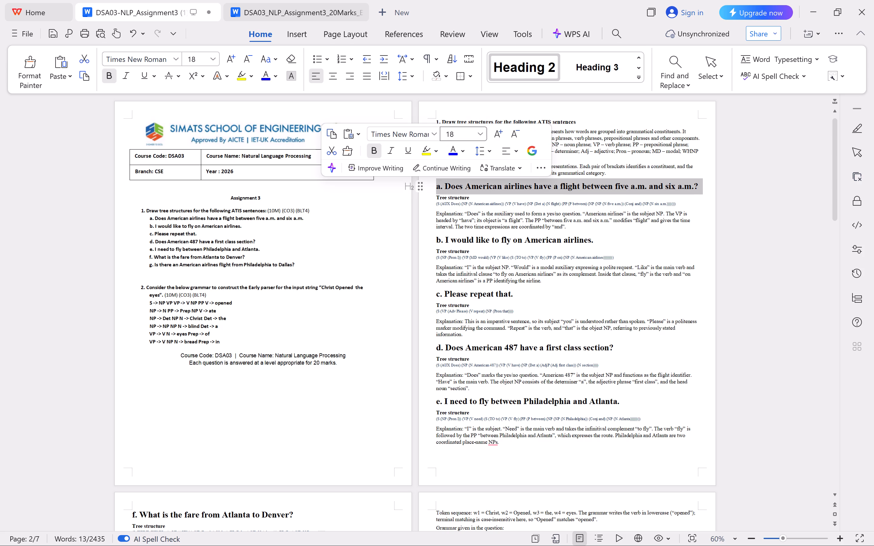
pyautogui.click(458, 133)
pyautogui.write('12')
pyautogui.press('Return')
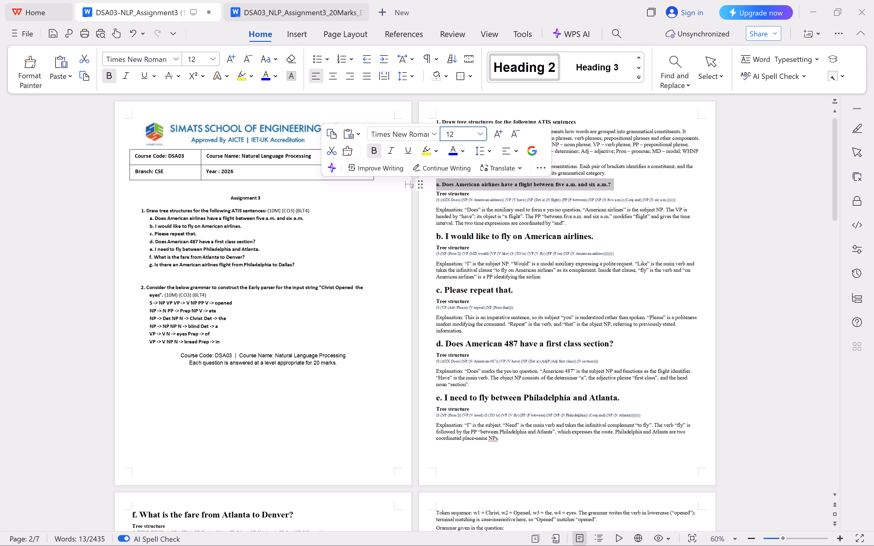
pyautogui.moveTo(597, 236); pyautogui.dragTo(418, 235)
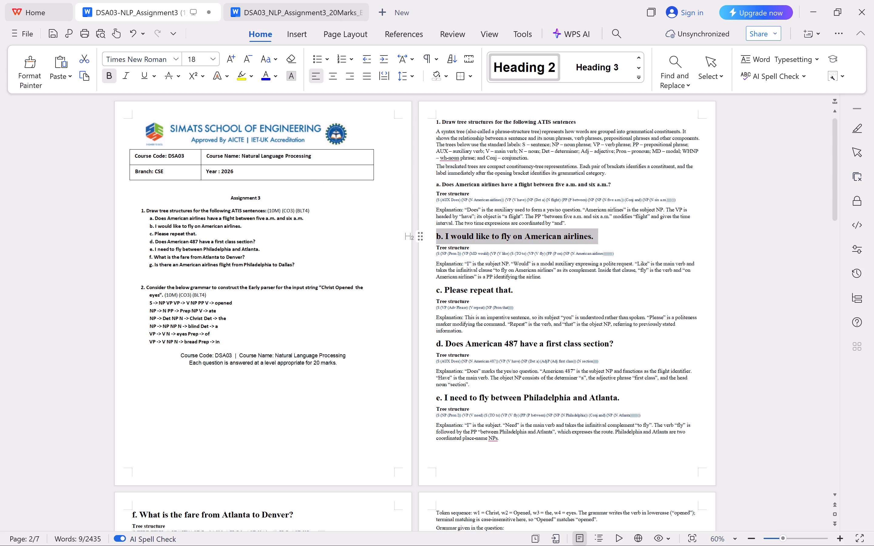
pyautogui.moveTo(418, 235); pyautogui.dragTo(417, 235)
pyautogui.click(449, 185)
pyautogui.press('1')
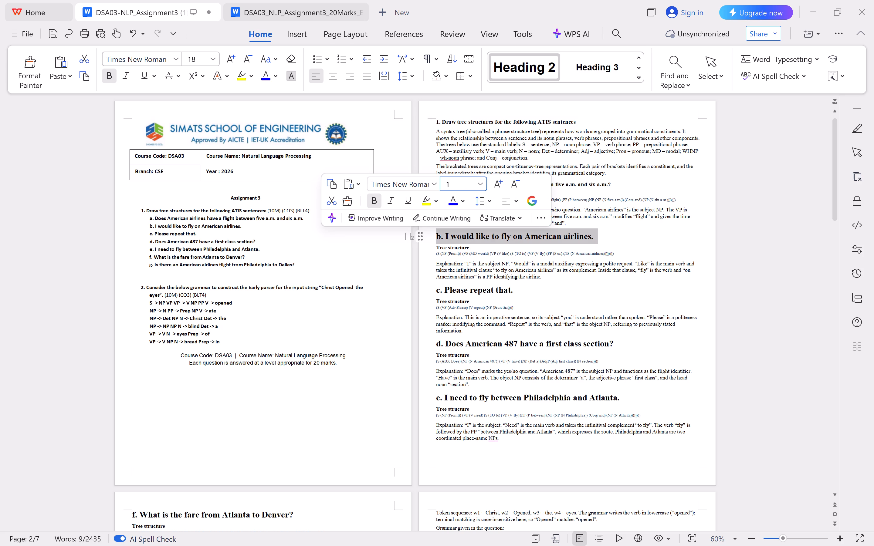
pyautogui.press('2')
pyautogui.press('Return')
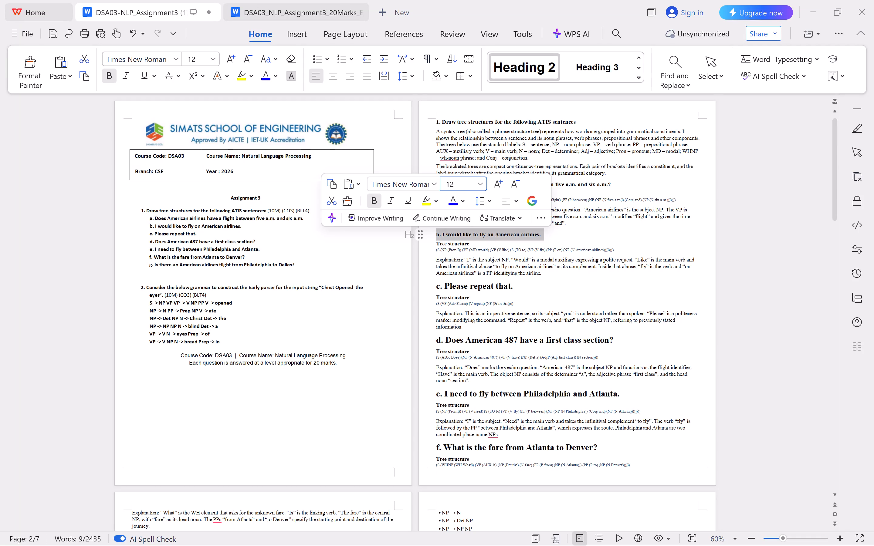
# Set answer headings c ("Please repeat that.") and d ("Does American 487 have a first class section?") to font size 12.
pyautogui.moveTo(514, 286); pyautogui.dragTo(426, 291)
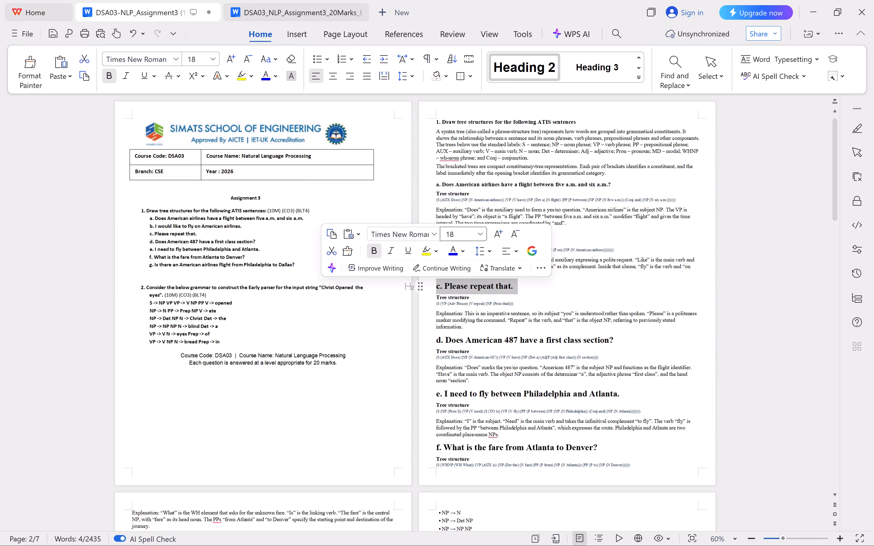
pyautogui.click(462, 232)
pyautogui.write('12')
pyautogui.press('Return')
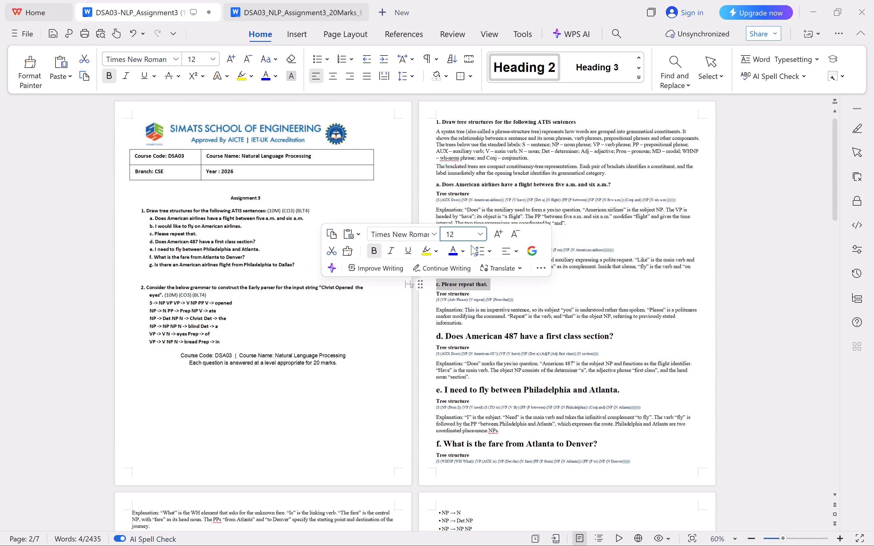
pyautogui.moveTo(620, 334); pyautogui.dragTo(466, 343)
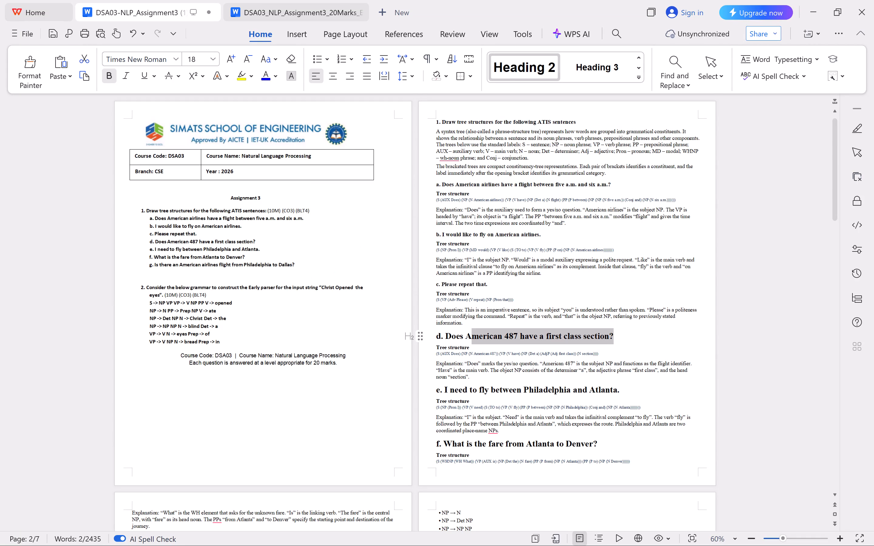
pyautogui.moveTo(466, 343); pyautogui.dragTo(436, 342)
pyautogui.click(458, 282)
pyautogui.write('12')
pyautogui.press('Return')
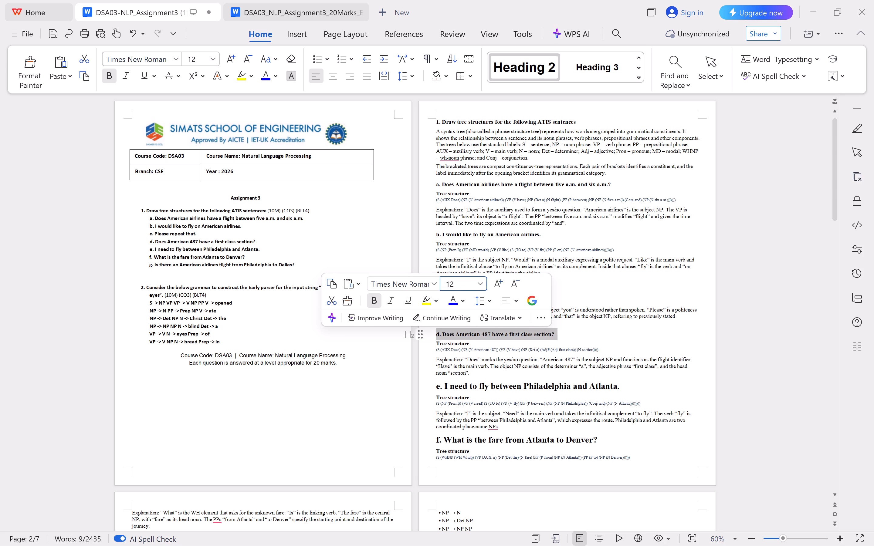
# Set answer headings e ("I need to fly between Philadelphia and Atlanta.") and f ("What is the fare from Atlanta to Denver?") to font size 12.
pyautogui.moveTo(626, 390); pyautogui.dragTo(427, 390)
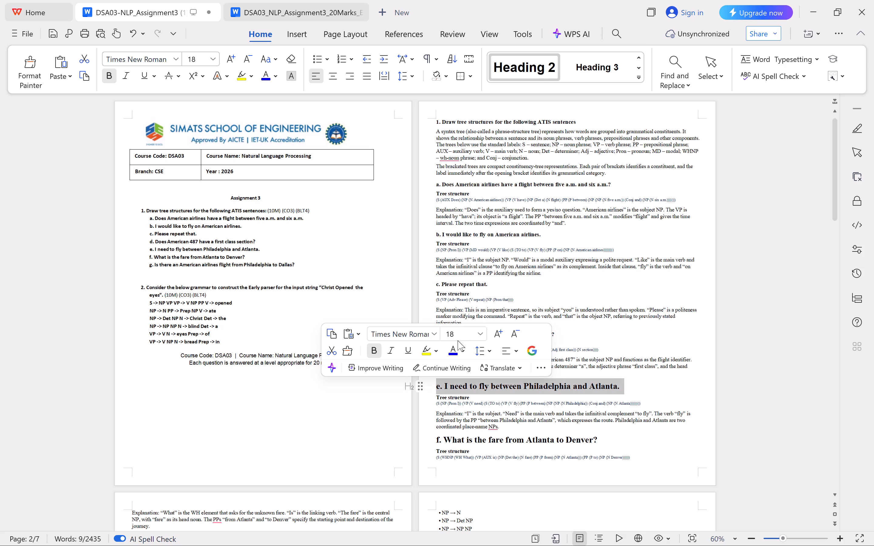
pyautogui.click(464, 336)
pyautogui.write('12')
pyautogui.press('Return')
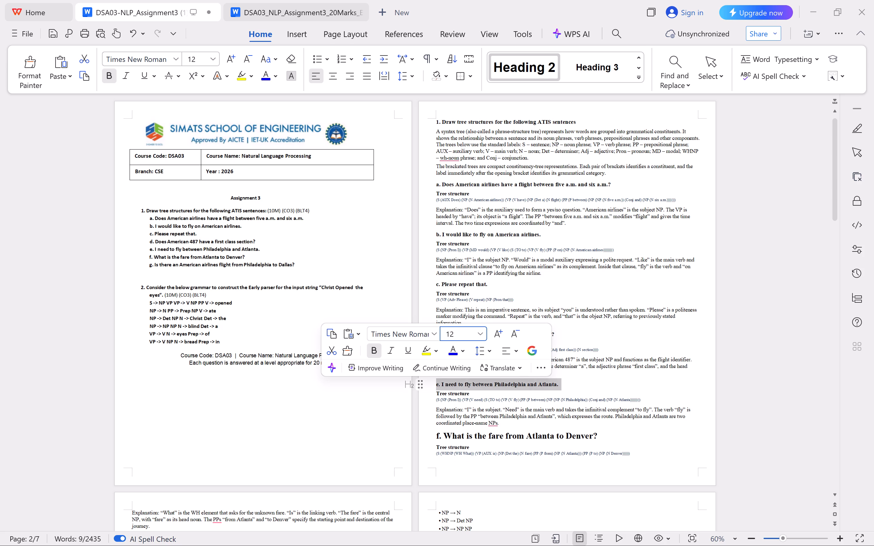
pyautogui.moveTo(602, 433); pyautogui.dragTo(434, 429)
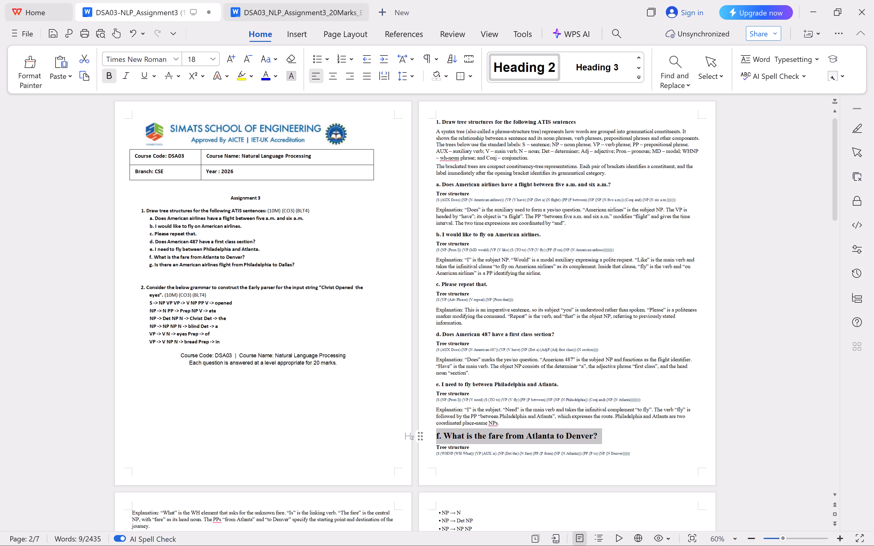
pyautogui.moveTo(434, 429); pyautogui.dragTo(432, 429)
pyautogui.click(456, 384)
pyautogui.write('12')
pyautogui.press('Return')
# Set answer heading g, "Is there an American airlines flight from Philadelphia to Dallas?", to font size 12.
pyautogui.scroll(-2, 564, 282)
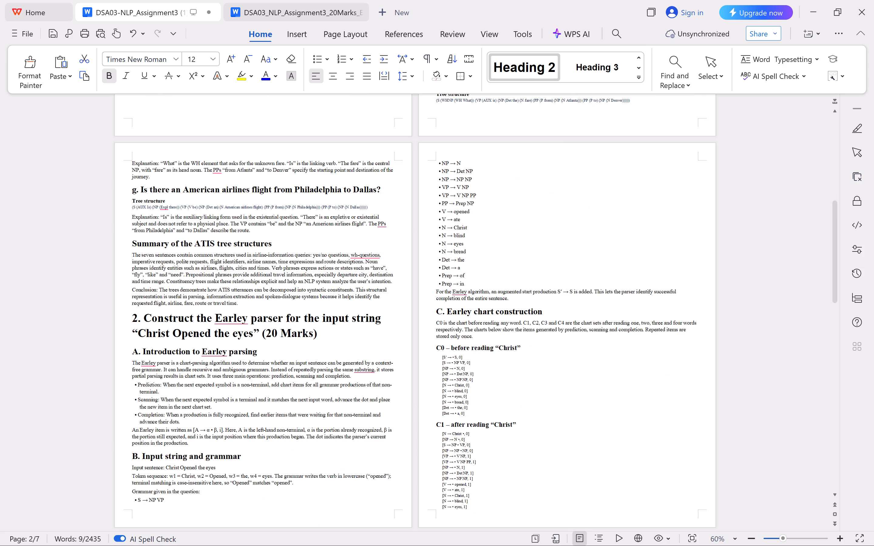
pyautogui.moveTo(386, 187); pyautogui.dragTo(118, 194)
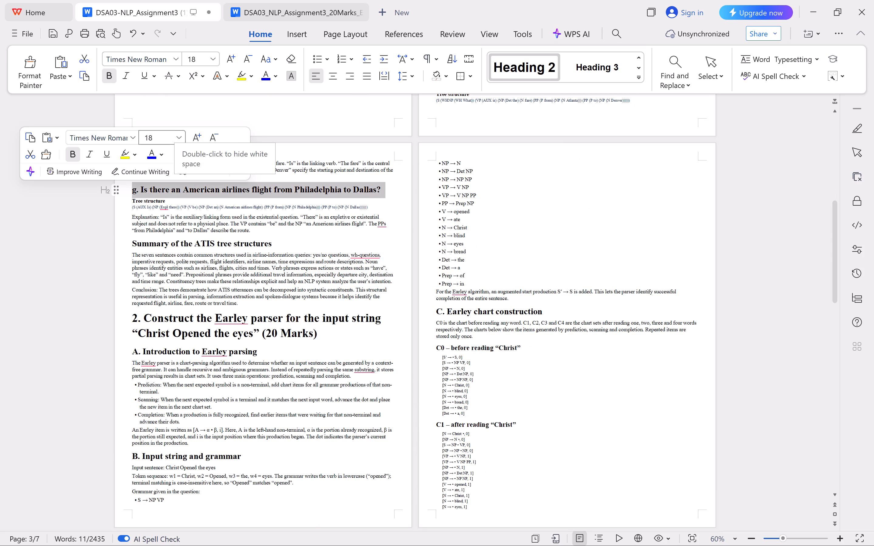
pyautogui.click(164, 136)
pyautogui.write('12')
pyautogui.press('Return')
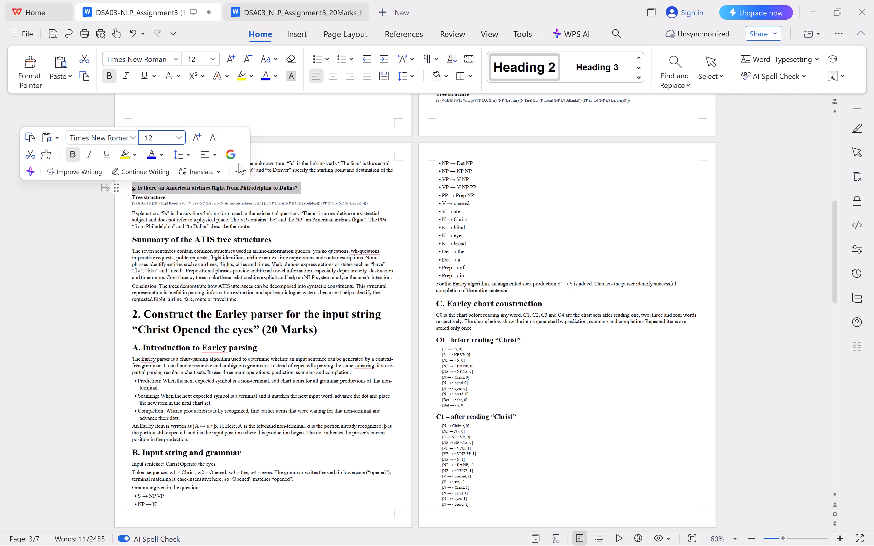
# Set the headings "Summary of the ATIS tree structures" and "2. Construct the Earley parser for the input string…" to font size 12.
pyautogui.moveTo(279, 236); pyautogui.dragTo(113, 241)
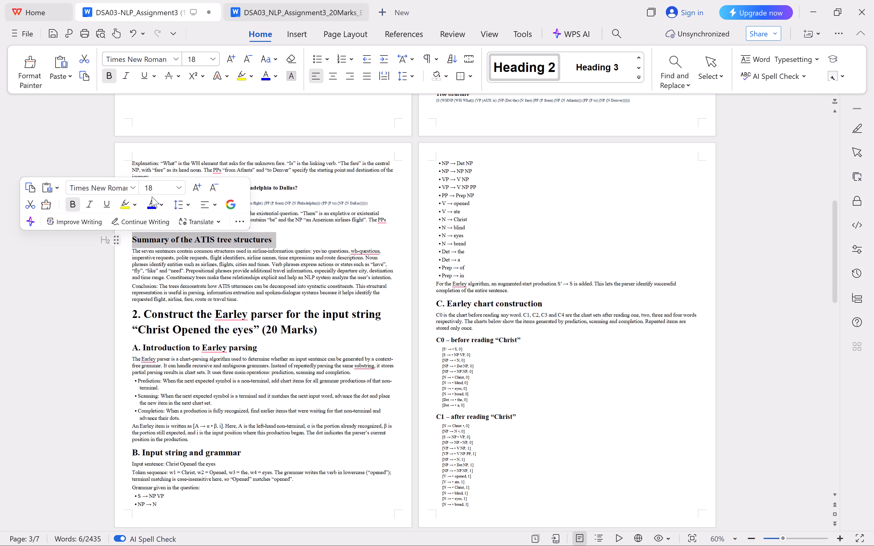
pyautogui.click(157, 186)
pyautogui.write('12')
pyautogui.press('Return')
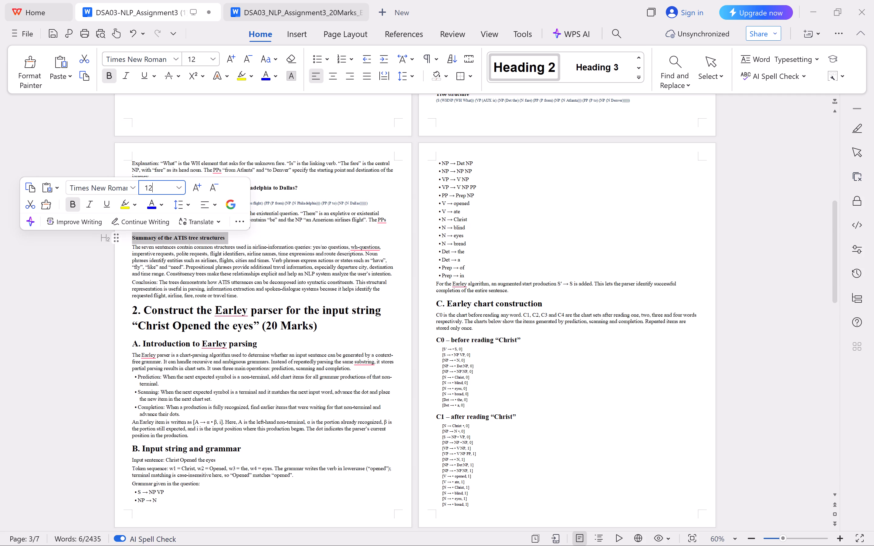
pyautogui.moveTo(332, 332); pyautogui.dragTo(219, 330)
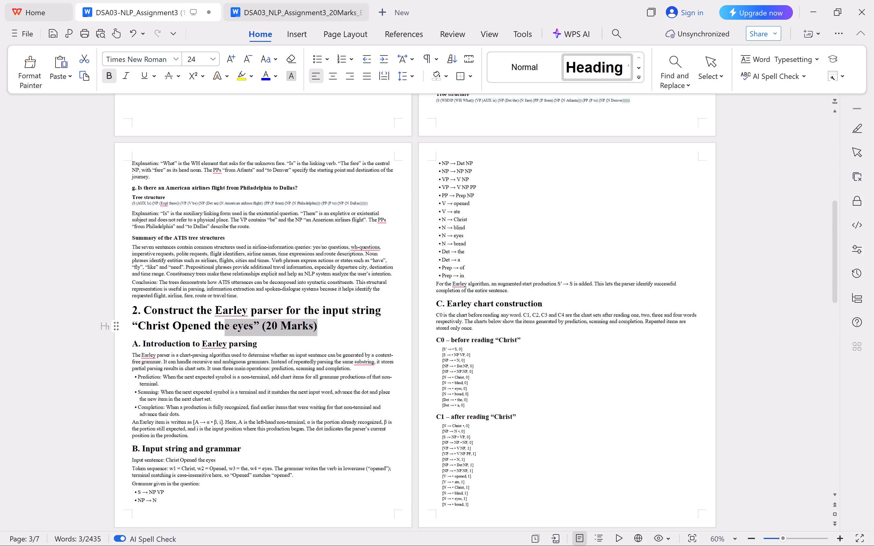
pyautogui.moveTo(219, 330); pyautogui.dragTo(127, 311)
pyautogui.click(156, 258)
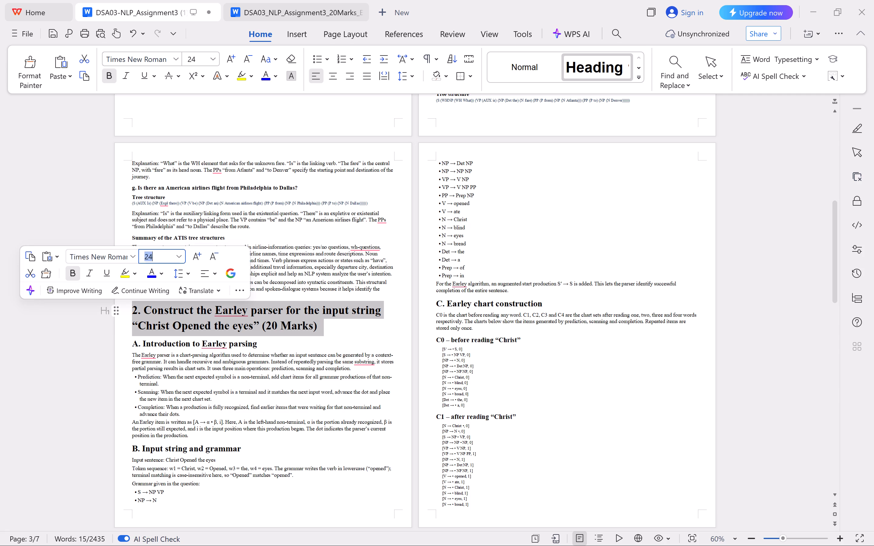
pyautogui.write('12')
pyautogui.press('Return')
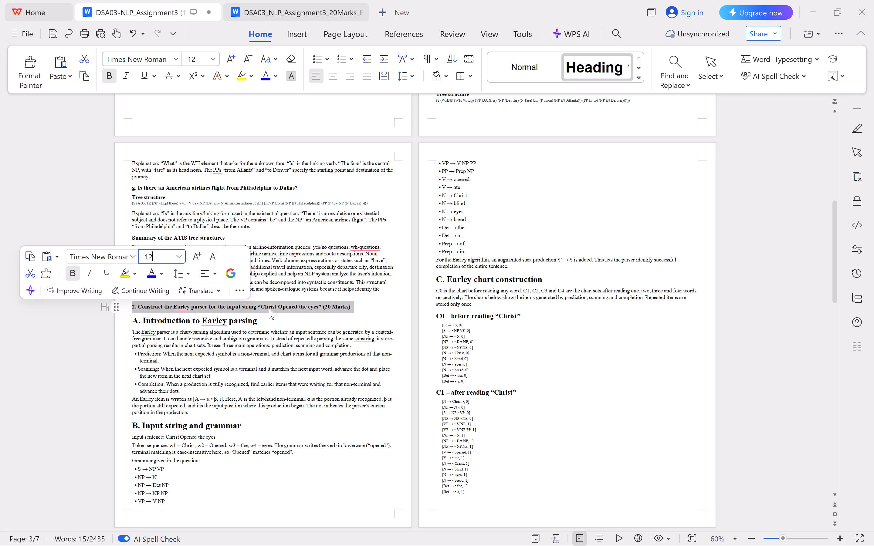
# Set section headings A ("Introduction to Earley parsing") and B ("Input string and grammar") to font size 12.
pyautogui.moveTo(271, 321); pyautogui.dragTo(124, 322)
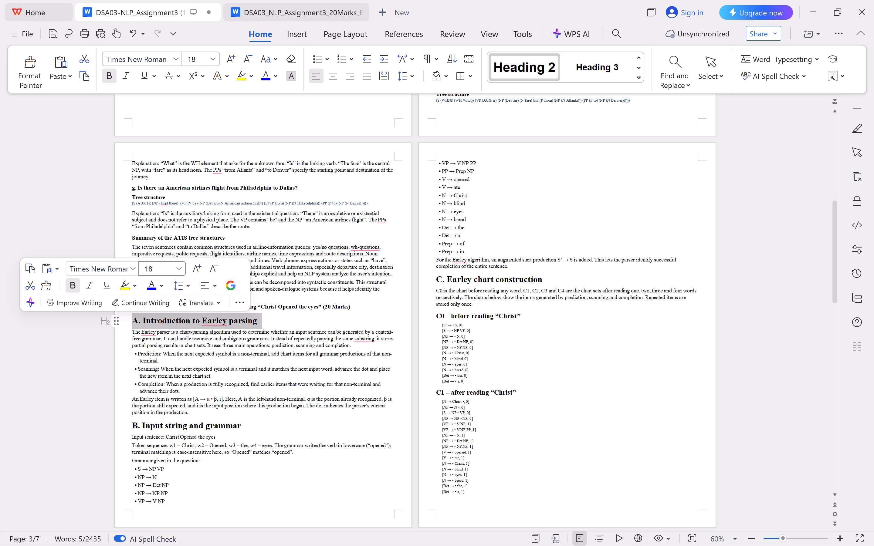
pyautogui.click(158, 272)
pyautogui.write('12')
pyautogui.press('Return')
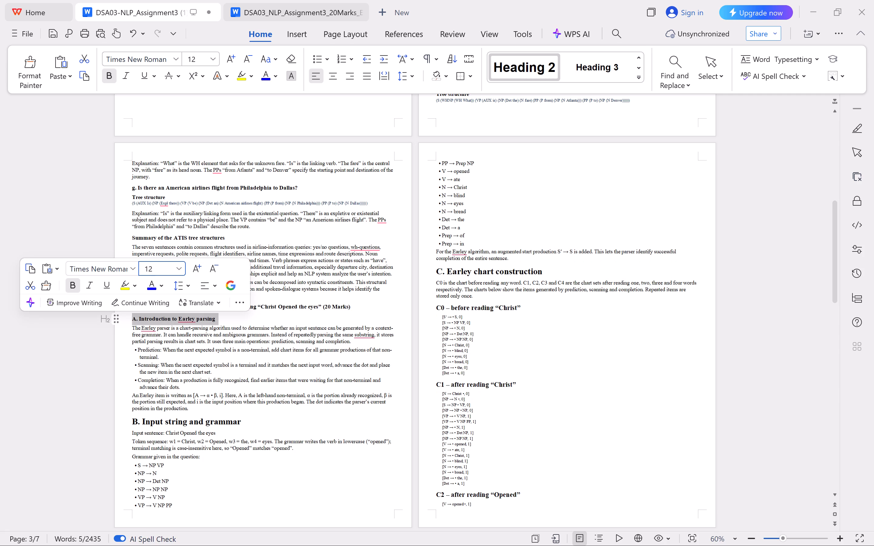
pyautogui.moveTo(252, 419); pyautogui.dragTo(117, 421)
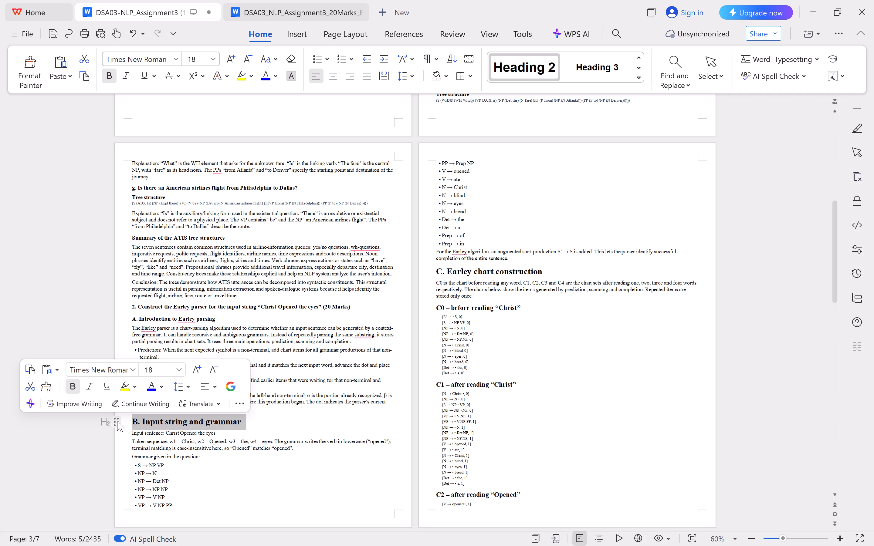
pyautogui.click(162, 367)
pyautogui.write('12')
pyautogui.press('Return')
# Set the headings "C. Earley chart construction" and "C0 – before reading 'Christ'" to font size 12.
pyautogui.moveTo(554, 269); pyautogui.dragTo(546, 271)
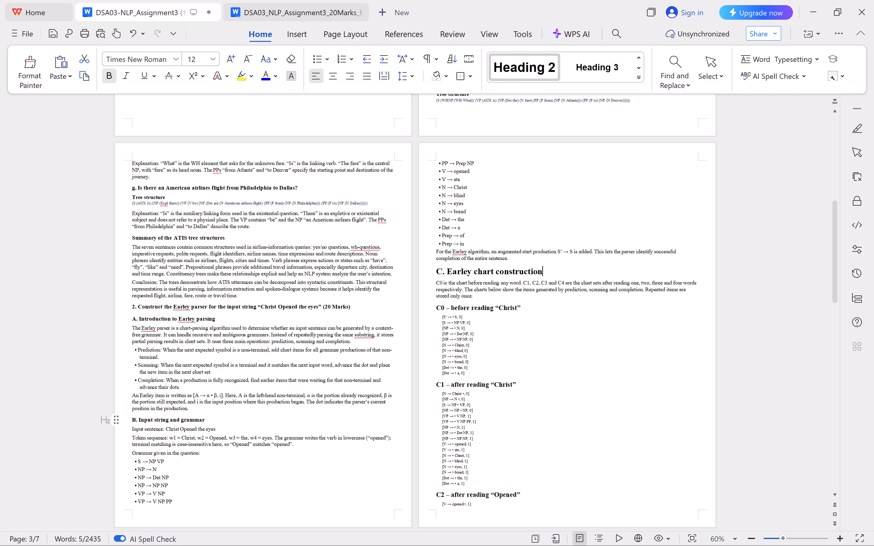
pyautogui.moveTo(546, 271); pyautogui.dragTo(435, 280)
pyautogui.click(563, 268)
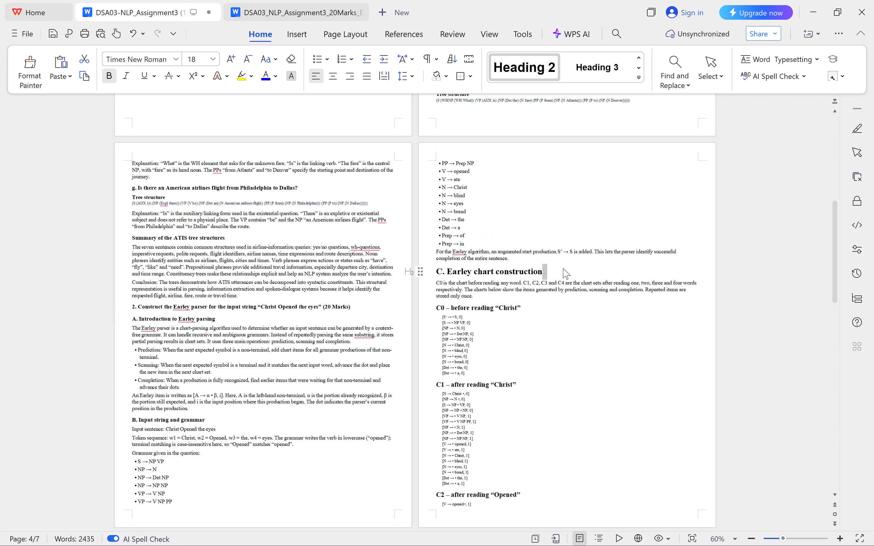
pyautogui.moveTo(563, 268); pyautogui.dragTo(432, 269)
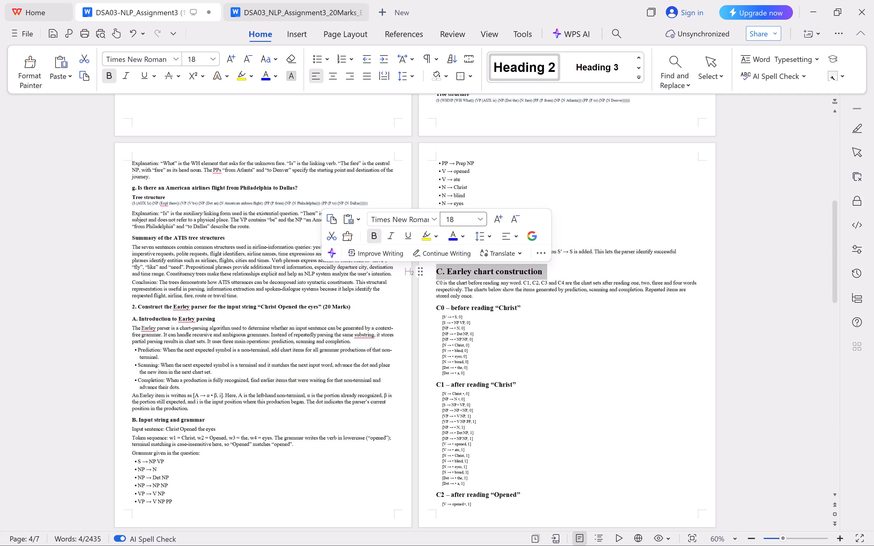
pyautogui.click(465, 214)
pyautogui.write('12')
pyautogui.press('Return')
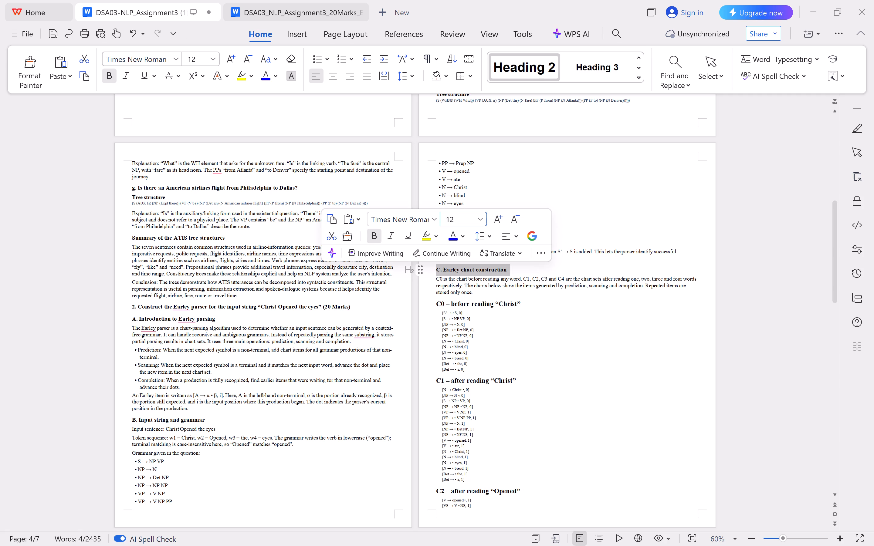
pyautogui.moveTo(527, 305); pyautogui.dragTo(427, 305)
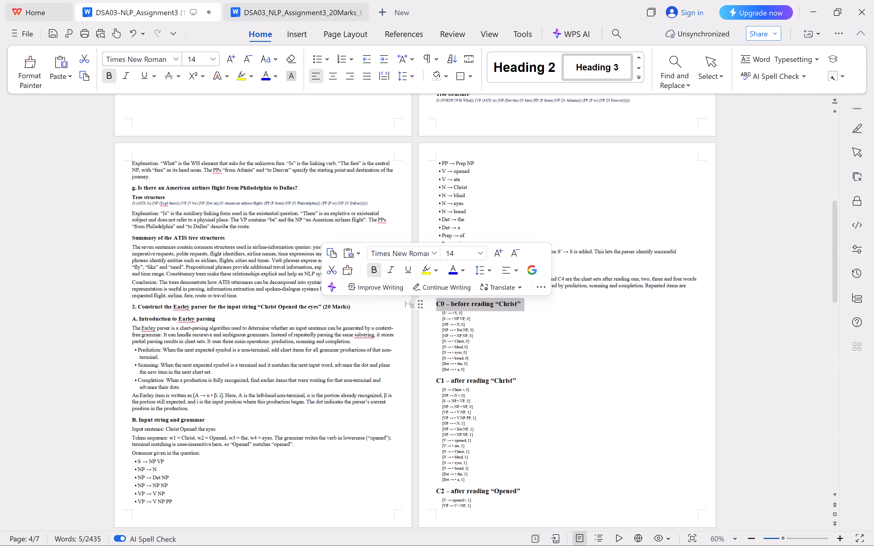
pyautogui.click(463, 251)
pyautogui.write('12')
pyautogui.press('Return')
# Set chart headings C1 (after reading "Christ") and C2 (after reading "Opened") to font size 12.
pyautogui.moveTo(526, 377); pyautogui.dragTo(427, 372)
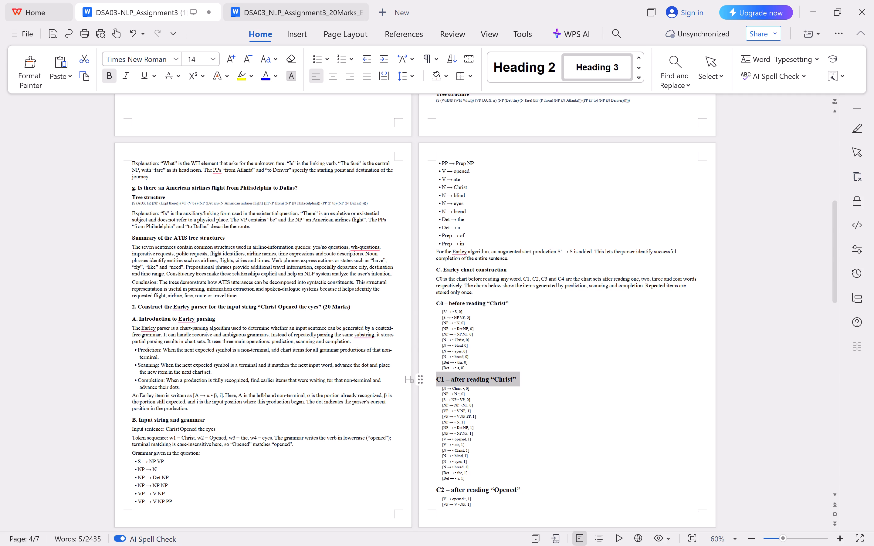
pyautogui.moveTo(427, 372); pyautogui.dragTo(421, 373)
pyautogui.click(462, 326)
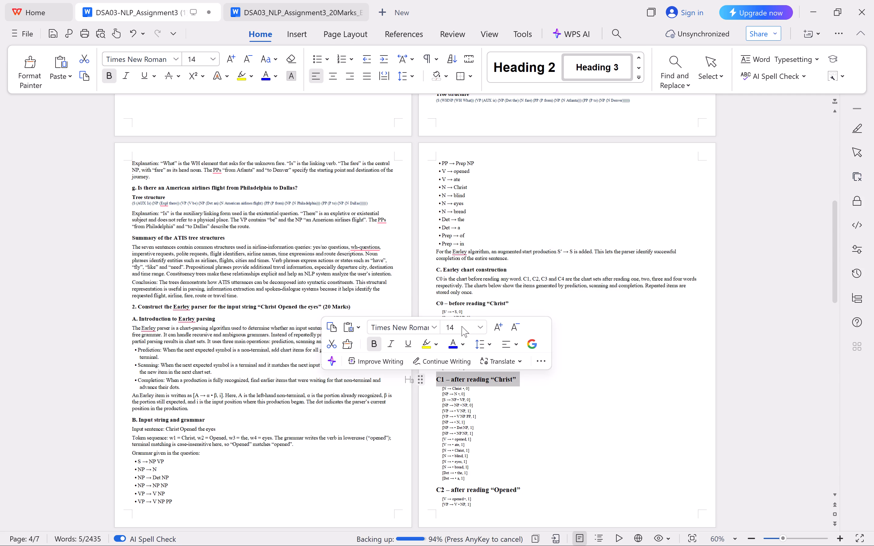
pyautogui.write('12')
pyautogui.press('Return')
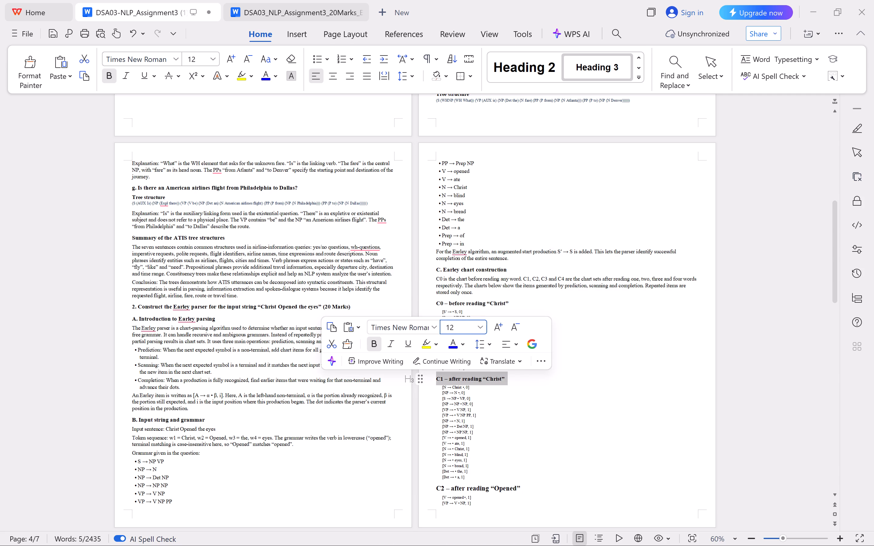
pyautogui.moveTo(526, 487); pyautogui.dragTo(424, 488)
pyautogui.click(458, 436)
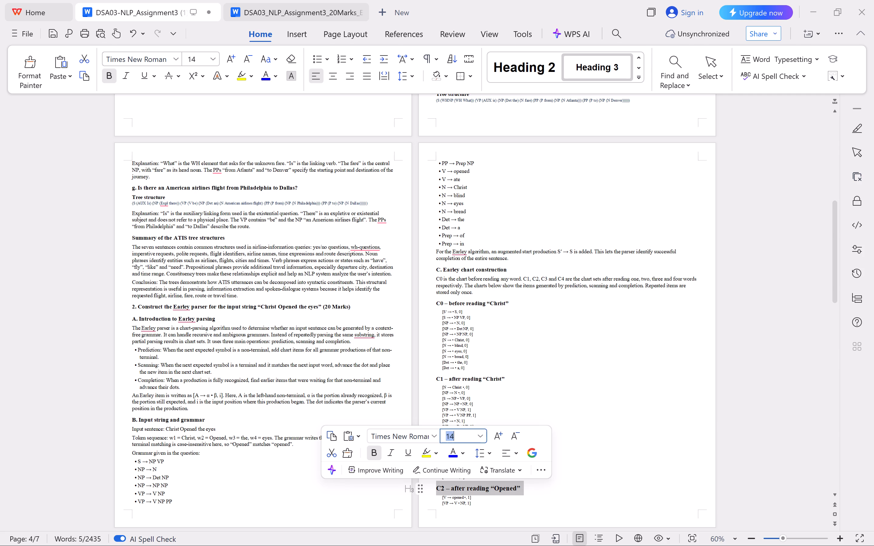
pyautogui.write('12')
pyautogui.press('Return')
# Set chart headings C3 (after reading "the") and C4 (after reading "eyes") to font size 12.
pyautogui.scroll(-1, 507, 335)
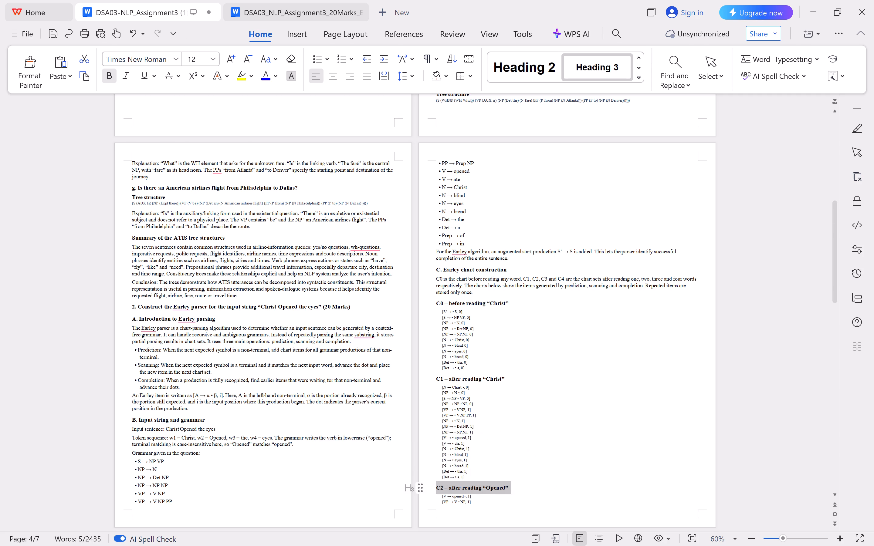
pyautogui.scroll(-2, 507, 335)
pyautogui.scroll(2, 507, 335)
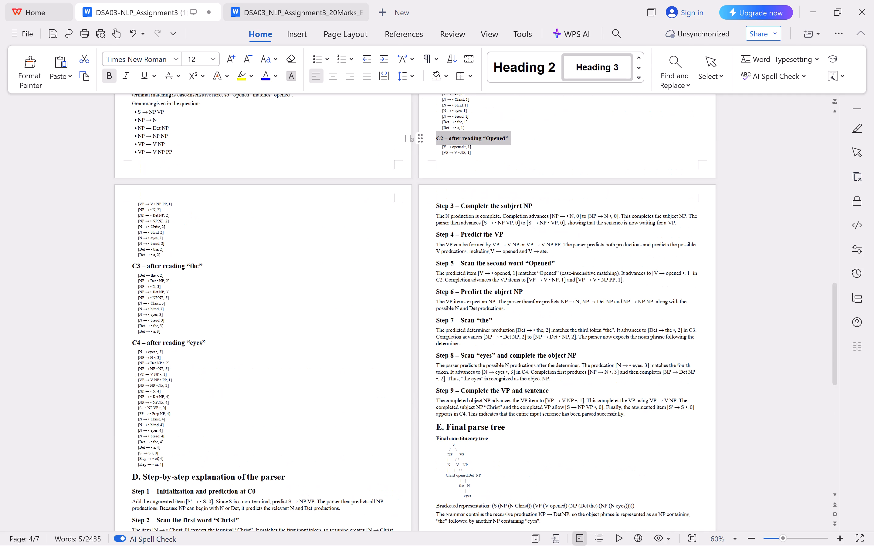
pyautogui.moveTo(219, 263); pyautogui.dragTo(119, 273)
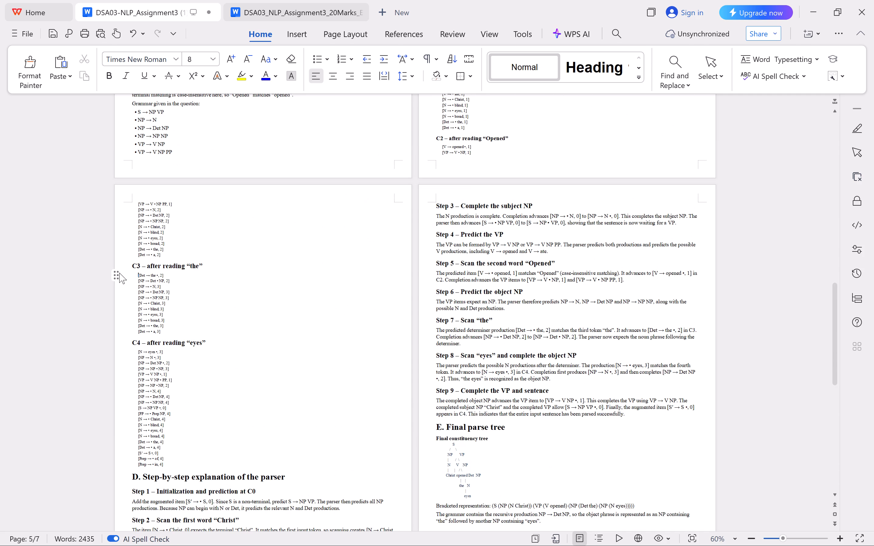
pyautogui.moveTo(219, 263); pyautogui.dragTo(128, 266)
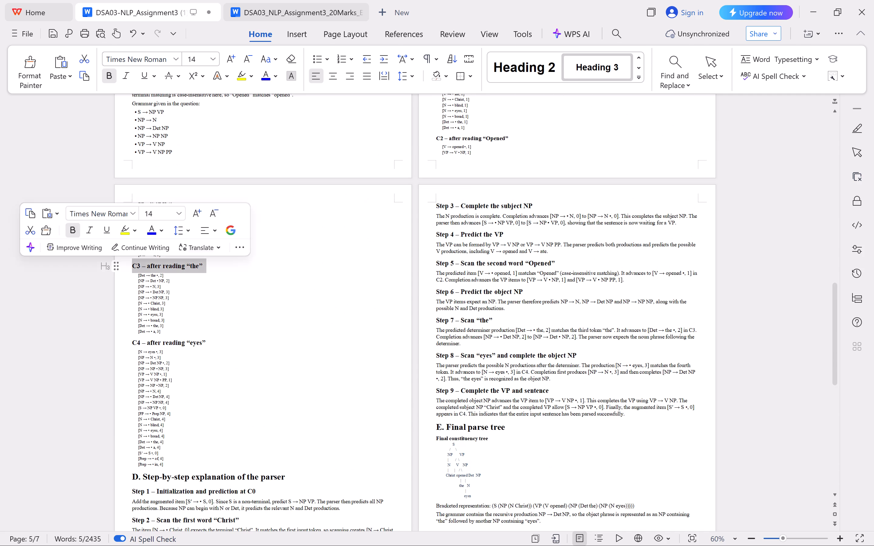
pyautogui.click(159, 215)
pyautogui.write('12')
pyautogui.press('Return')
pyautogui.moveTo(214, 341); pyautogui.dragTo(125, 333)
pyautogui.click(147, 292)
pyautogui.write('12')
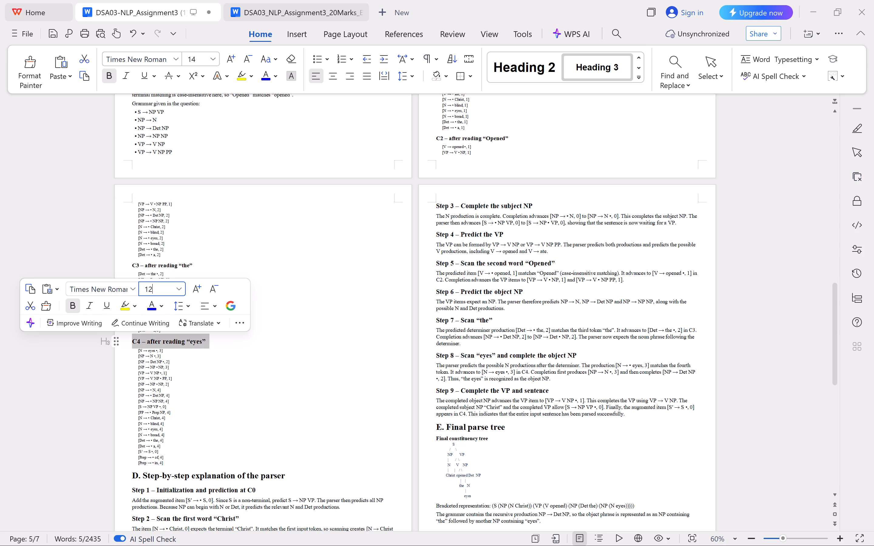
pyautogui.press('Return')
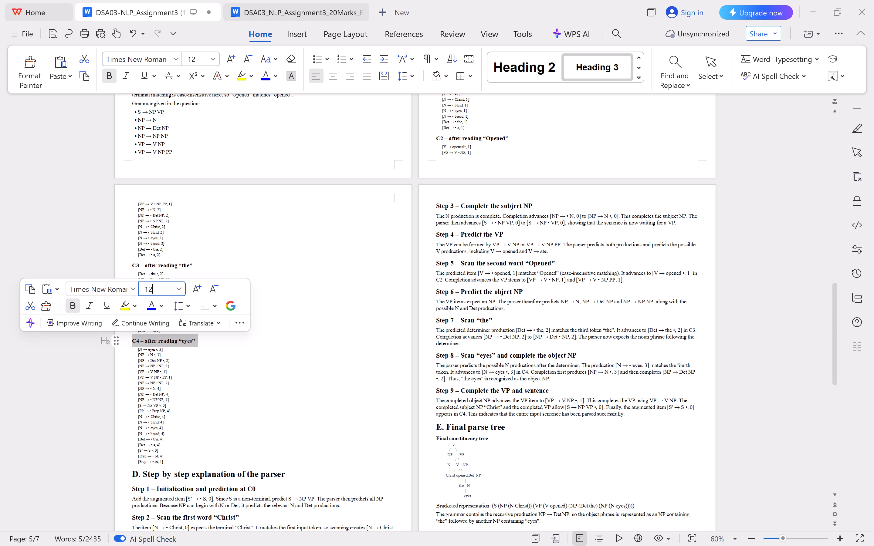
# Set the headings "D. Step-by-step explanation of the parser" and "Step 1 – Initialization and prediction at C0" to font size 12.
pyautogui.moveTo(296, 475); pyautogui.dragTo(130, 473)
pyautogui.click(154, 425)
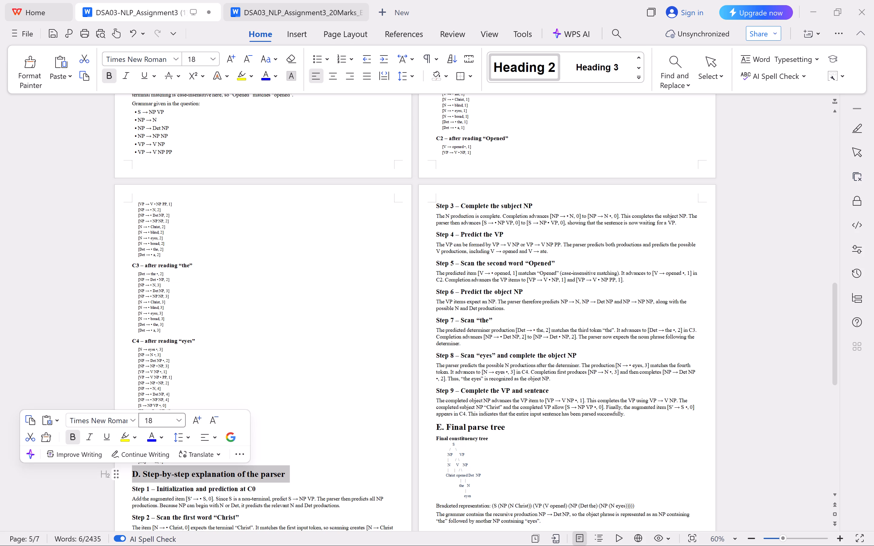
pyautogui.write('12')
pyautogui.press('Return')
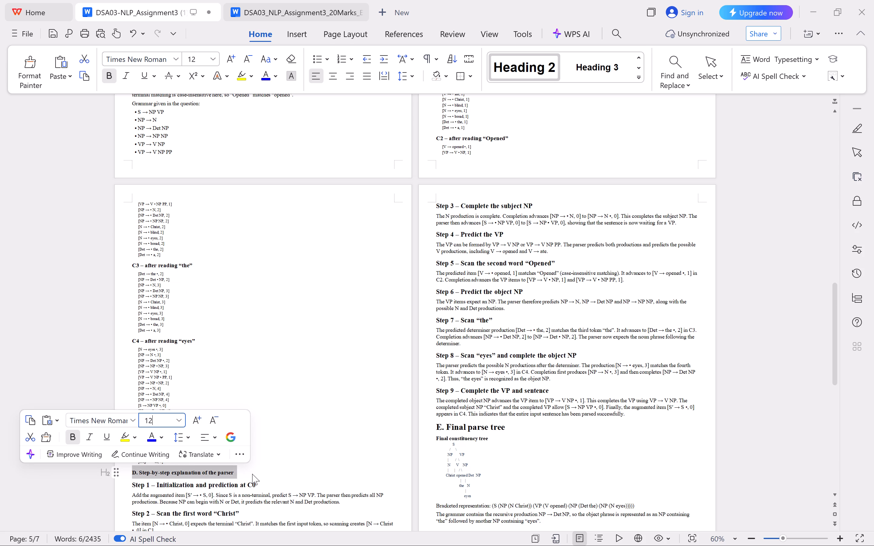
pyautogui.moveTo(260, 480); pyautogui.dragTo(126, 487)
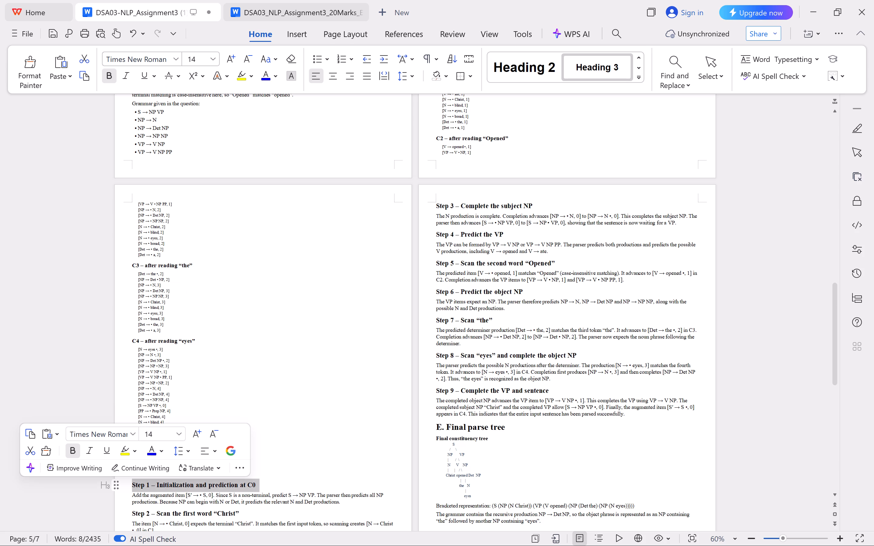
pyautogui.click(160, 434)
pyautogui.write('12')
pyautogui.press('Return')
# Set the heading "Step 2 – Scan the first word 'Christ'" in section D to font size 12.
pyautogui.scroll(-1, 289, 447)
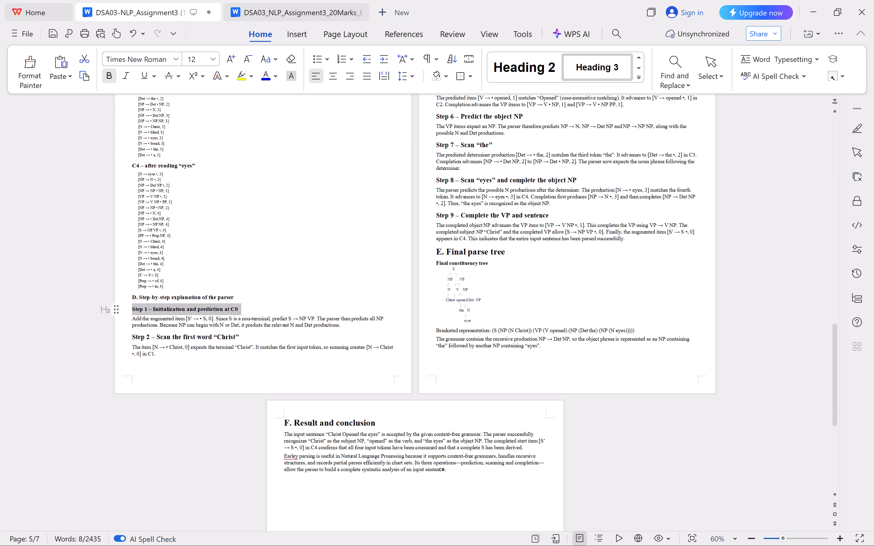
pyautogui.moveTo(257, 340); pyautogui.dragTo(140, 341)
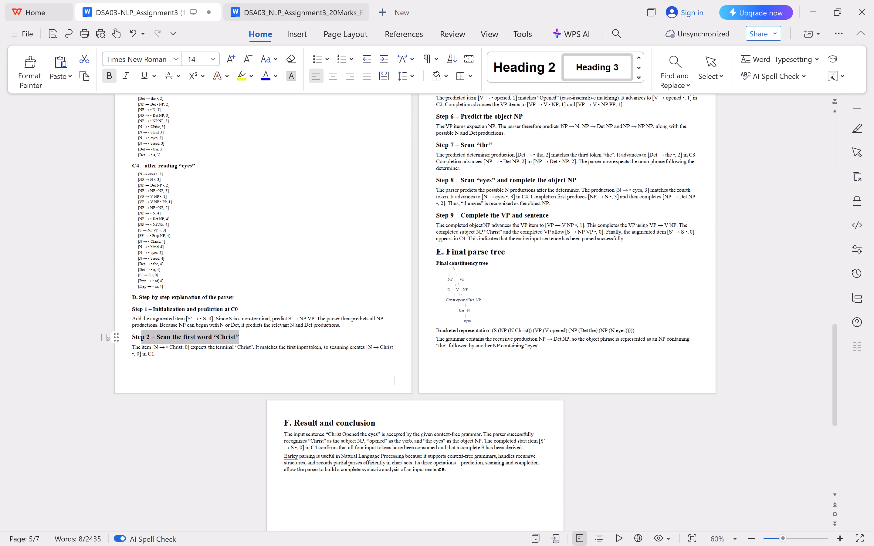
pyautogui.moveTo(140, 341); pyautogui.dragTo(131, 338)
pyautogui.click(159, 285)
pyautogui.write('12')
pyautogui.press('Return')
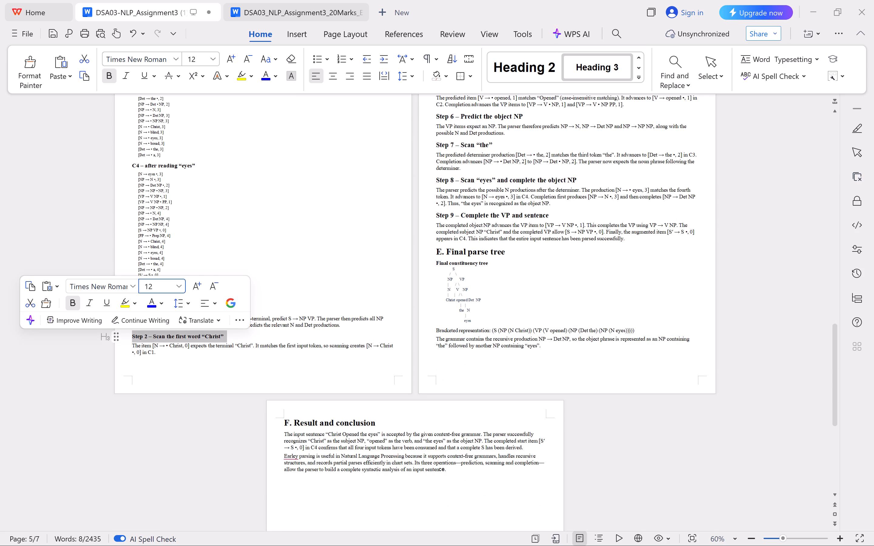
# Set the section heading "E. Final parse tree" to font size 12.
pyautogui.moveTo(512, 251); pyautogui.dragTo(392, 257)
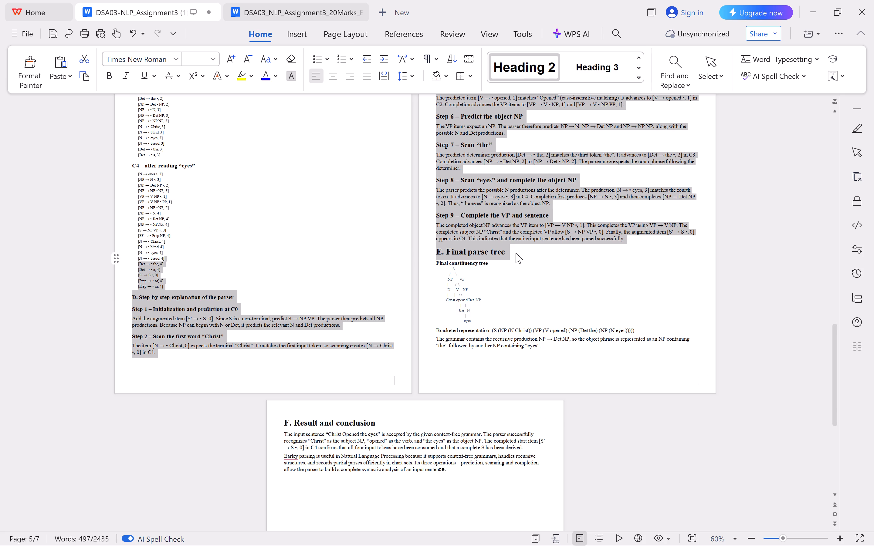
pyautogui.click(516, 253)
pyautogui.moveTo(516, 253); pyautogui.dragTo(419, 254)
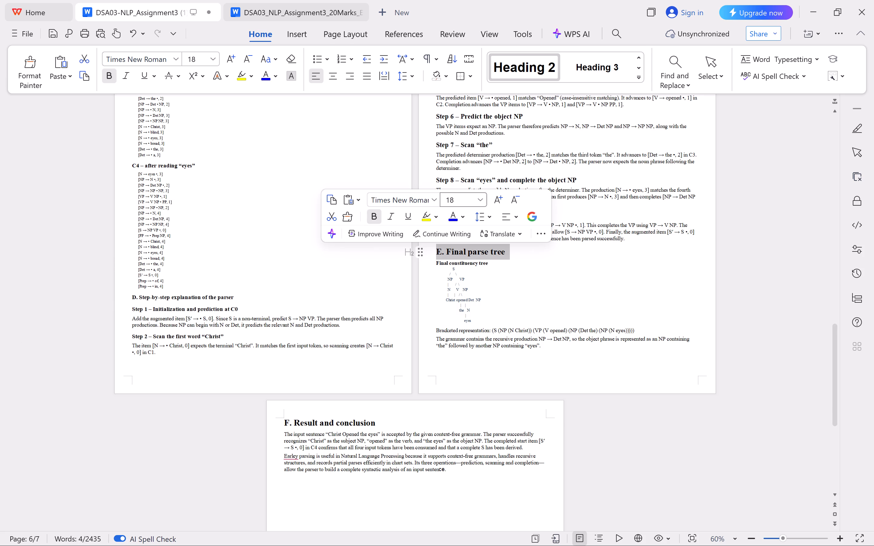
pyautogui.click(457, 204)
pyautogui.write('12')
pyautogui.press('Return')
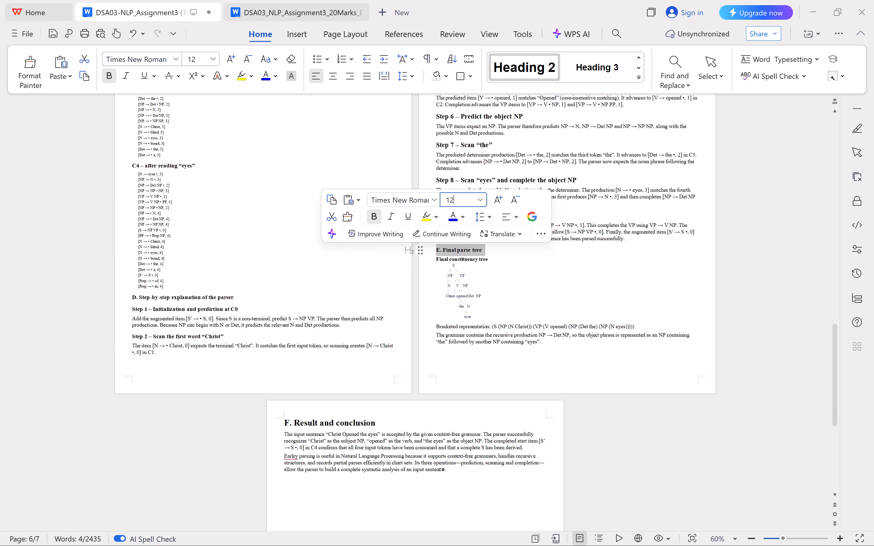
# Set the section heading "F. Result and conclusion" to font size 12.
pyautogui.moveTo(383, 423); pyautogui.dragTo(284, 425)
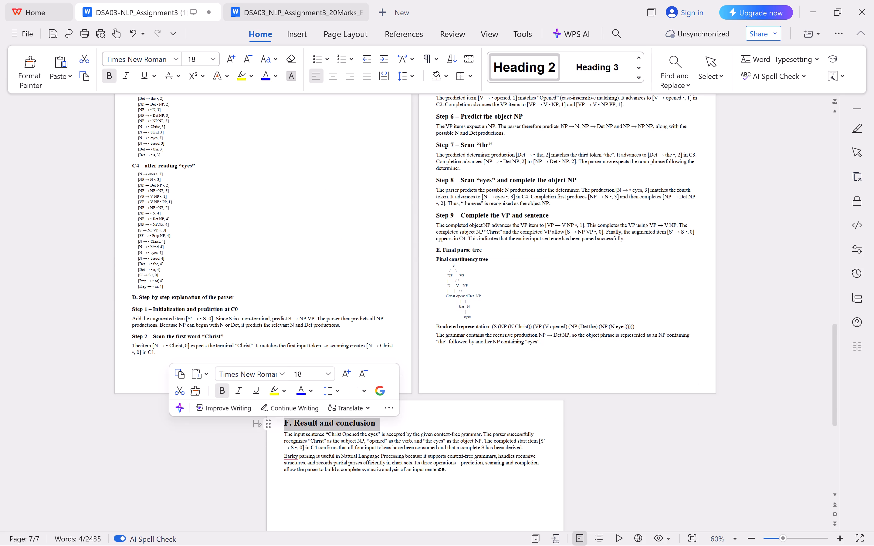
pyautogui.click(309, 371)
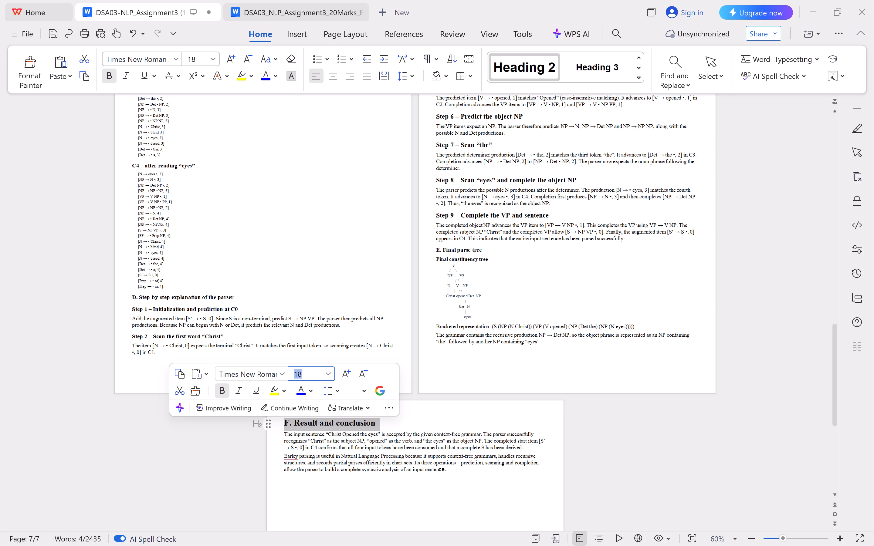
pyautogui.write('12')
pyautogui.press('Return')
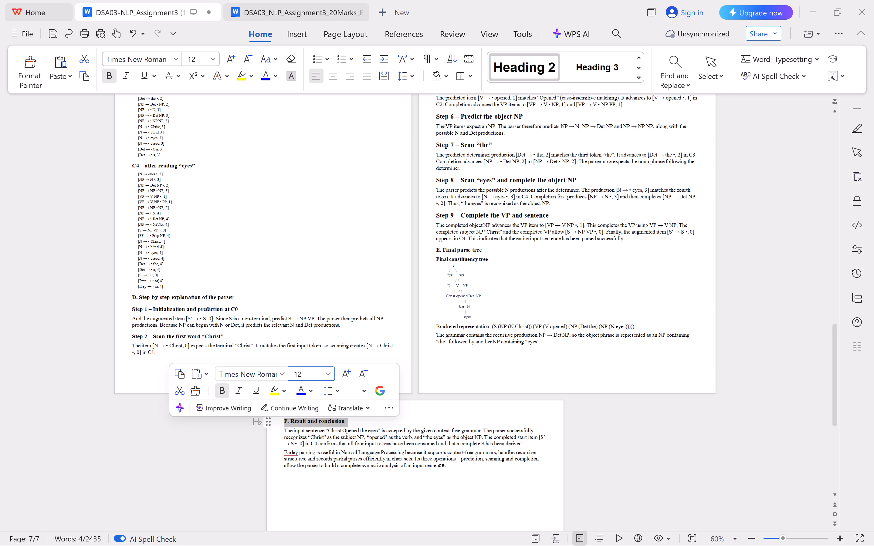
pyautogui.click(619, 294)
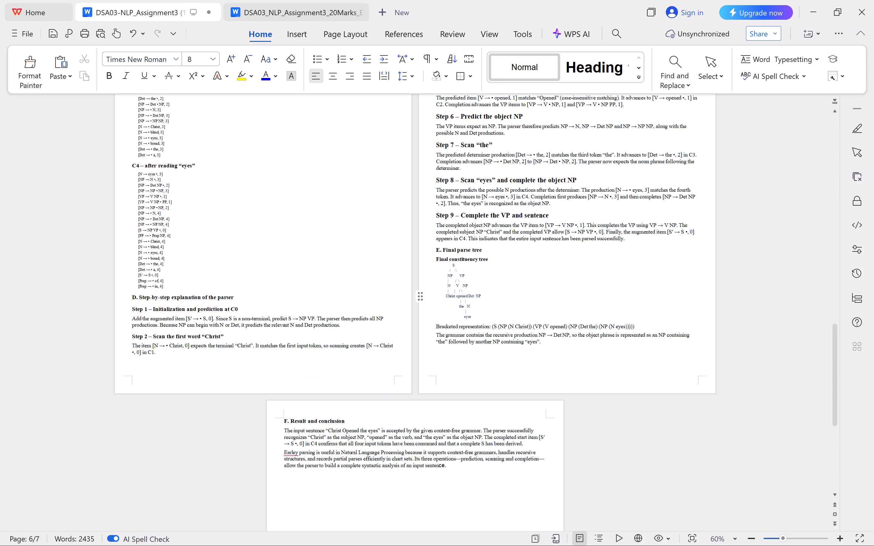
# Set the headings "Step 9 – Complete the VP and sentence" and "Step 8 – Scan 'eyes' and complete the object NP" to font size 12.
pyautogui.moveTo(561, 214); pyautogui.dragTo(429, 222)
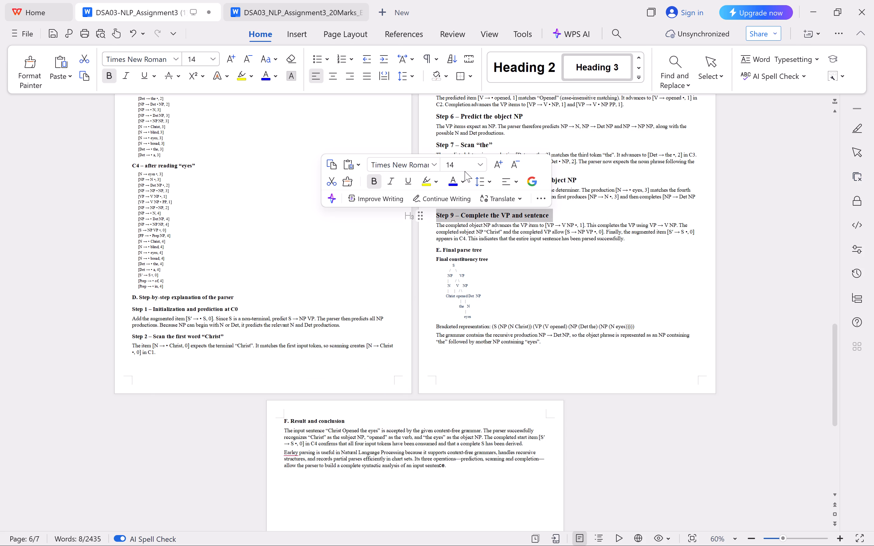
pyautogui.click(463, 165)
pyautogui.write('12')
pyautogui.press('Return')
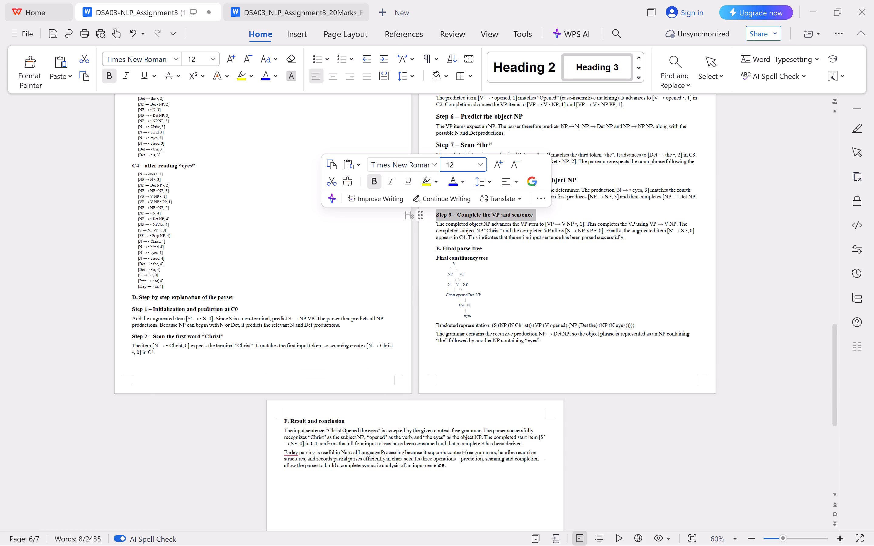
pyautogui.scroll(1, 547, 258)
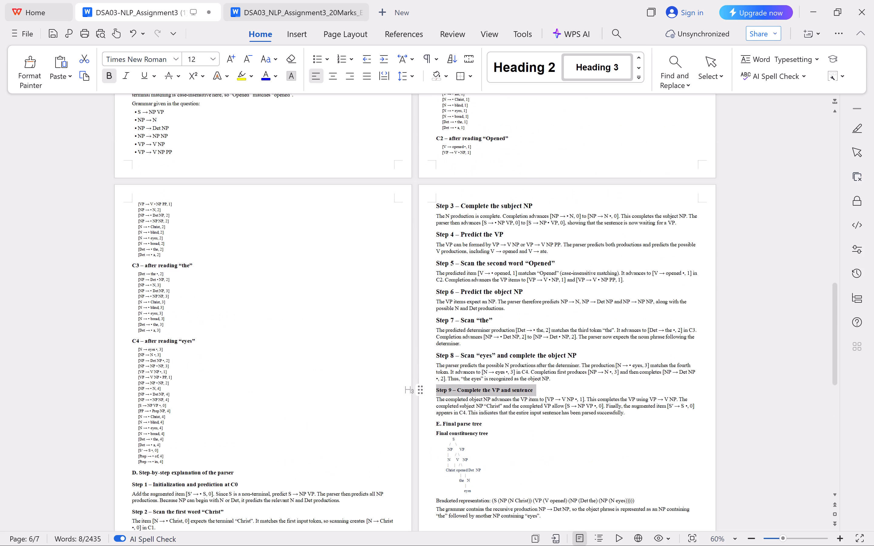
pyautogui.moveTo(587, 352); pyautogui.dragTo(428, 358)
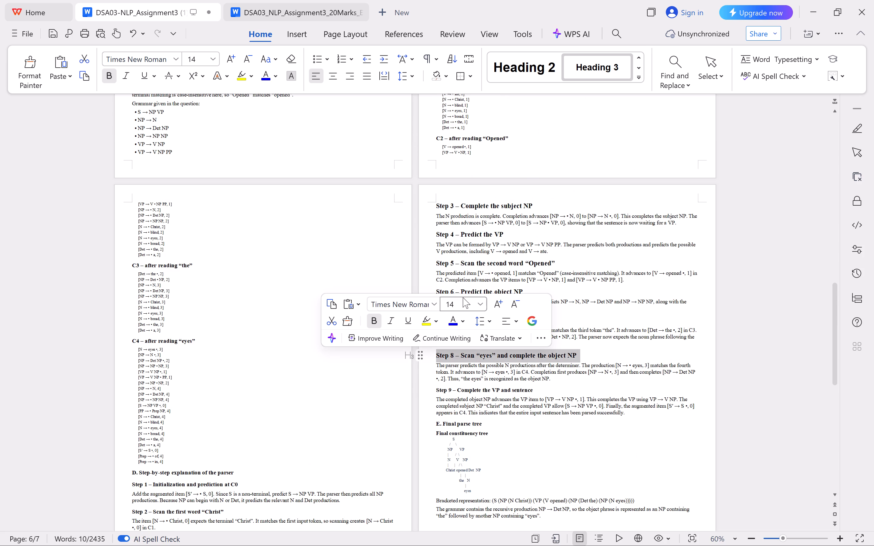
pyautogui.click(464, 305)
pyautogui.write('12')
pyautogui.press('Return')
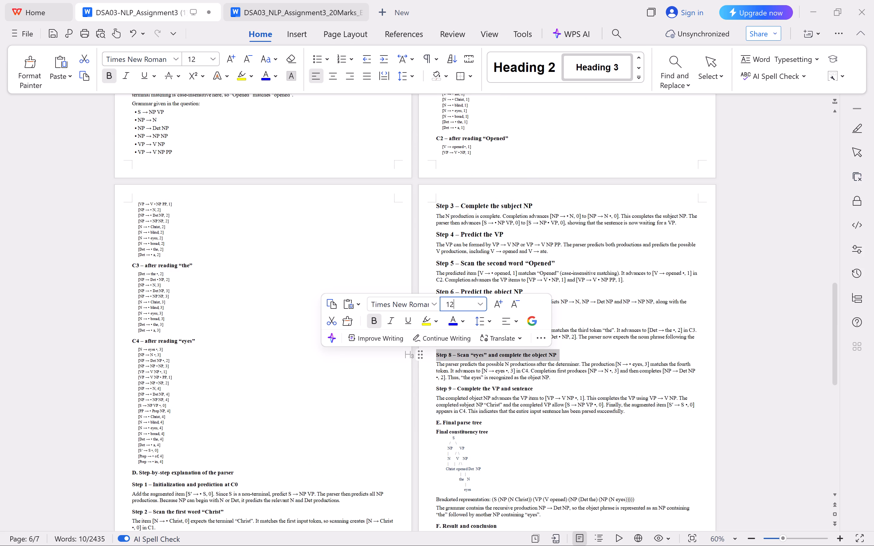
# Set the headings "Step 4 – Predict the VP" and "Step 5 – Scan the second word 'Opened'" to font size 12.
pyautogui.moveTo(512, 230); pyautogui.dragTo(431, 235)
pyautogui.click(458, 183)
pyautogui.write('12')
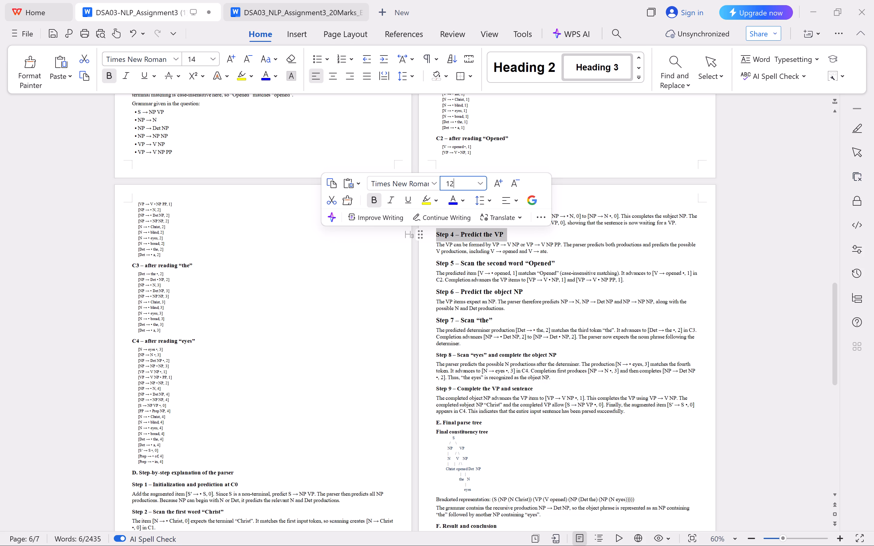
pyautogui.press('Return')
pyautogui.moveTo(559, 259); pyautogui.dragTo(427, 263)
pyautogui.click(458, 207)
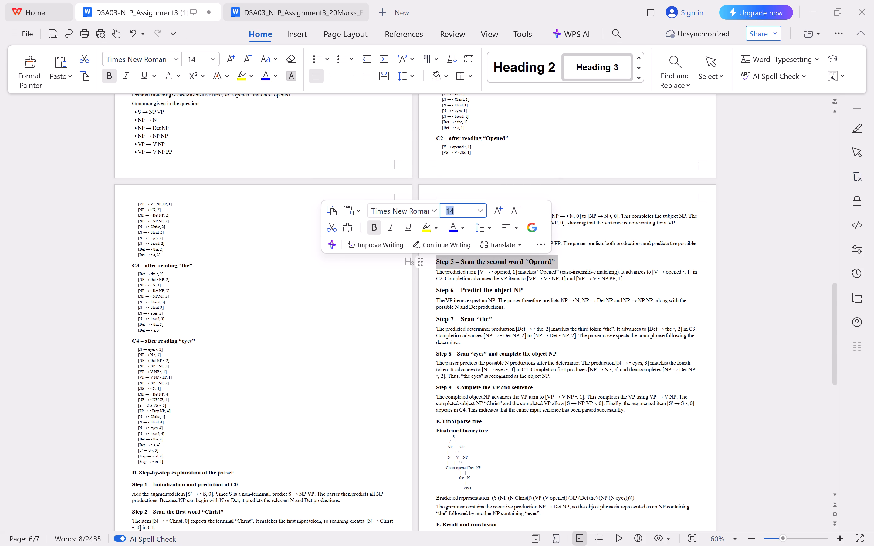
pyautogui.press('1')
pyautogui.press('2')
pyautogui.press('Return')
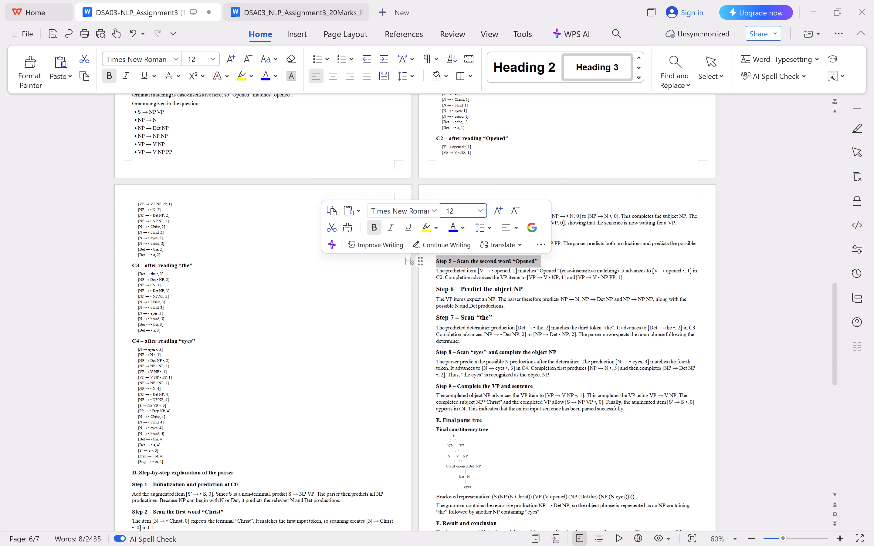
# Set the headings "Step 6 – Predict the object NP" and "Step 7 – Scan 'the'" to font size 12.
pyautogui.moveTo(530, 285); pyautogui.dragTo(431, 291)
pyautogui.click(459, 235)
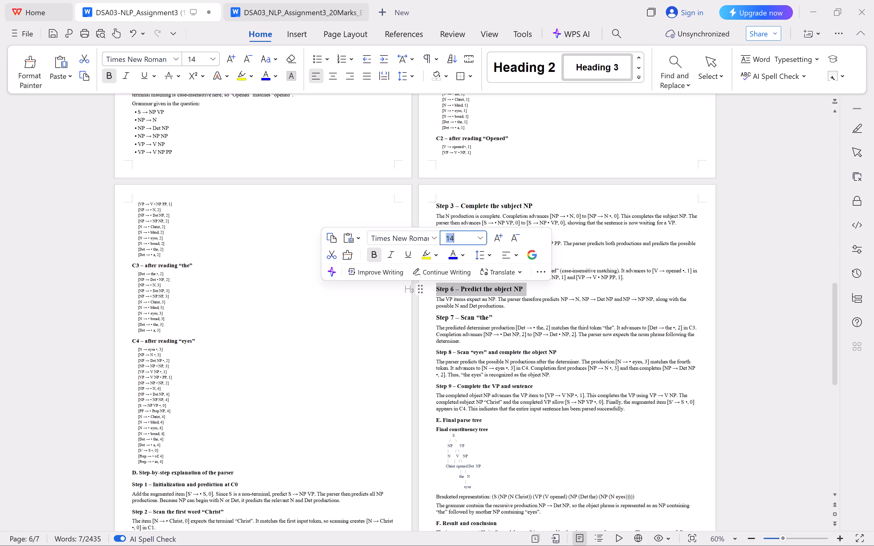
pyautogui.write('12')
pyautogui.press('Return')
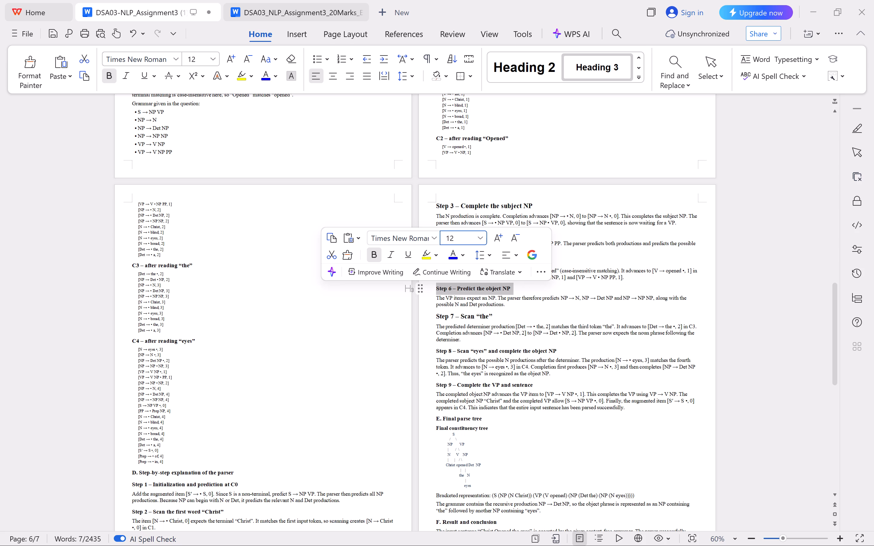
pyautogui.moveTo(496, 318); pyautogui.dragTo(429, 323)
pyautogui.click(469, 262)
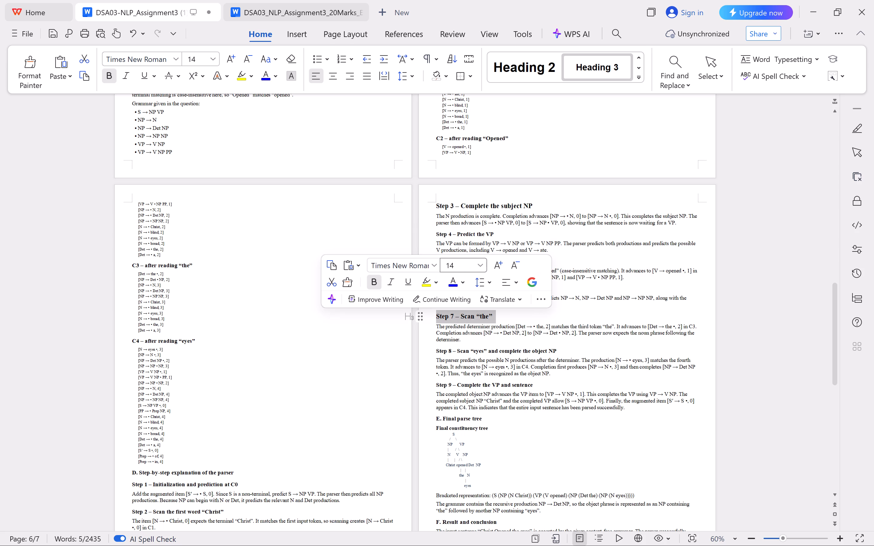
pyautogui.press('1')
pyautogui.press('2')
pyautogui.press('Return')
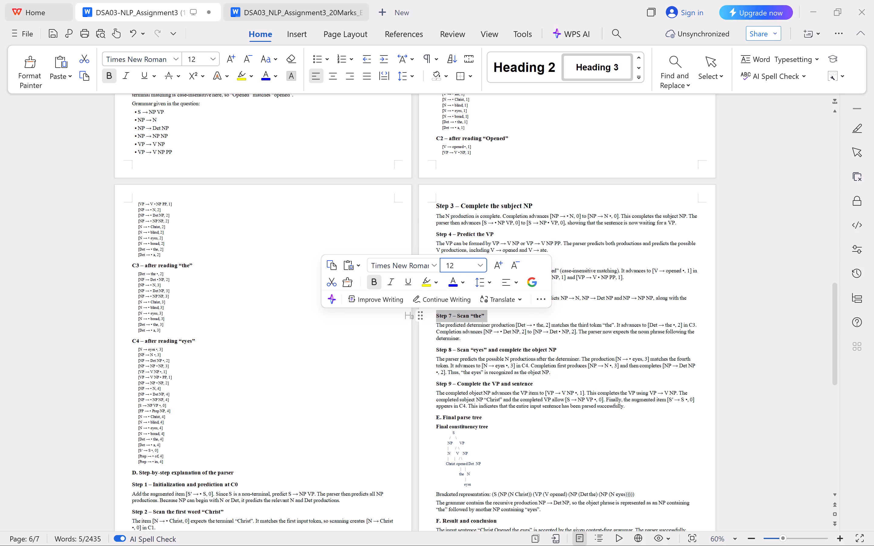
# Set the heading "Step 3 – Complete the subject NP" to font size 12.
pyautogui.moveTo(540, 201); pyautogui.dragTo(432, 204)
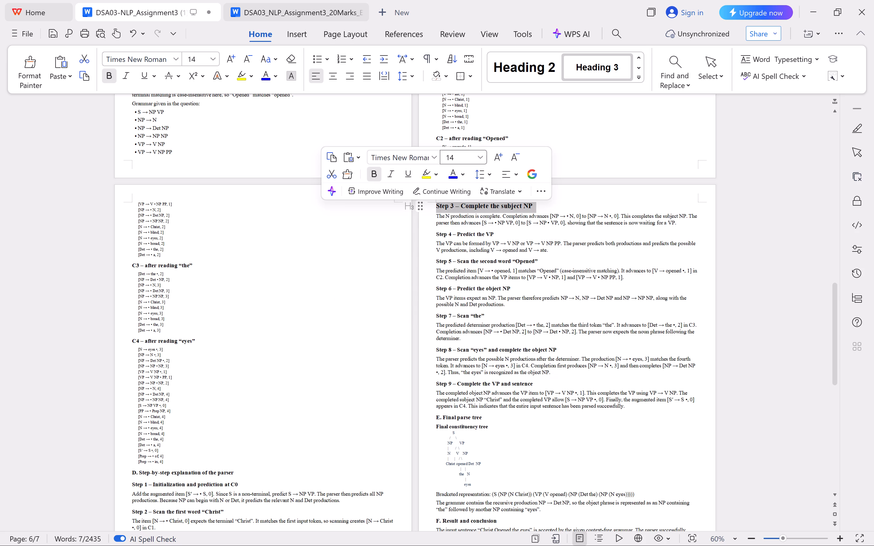
pyautogui.click(461, 157)
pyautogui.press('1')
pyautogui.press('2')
pyautogui.press('Return')
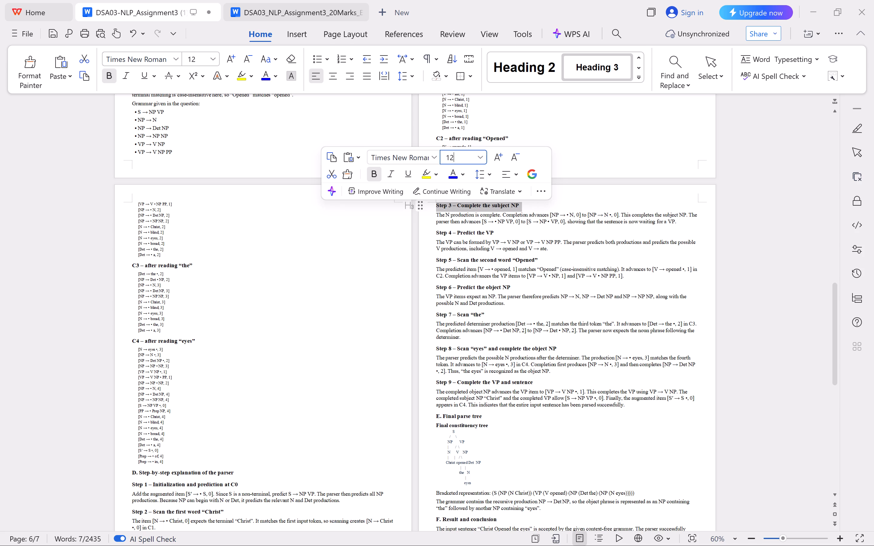
pyautogui.scroll(-1, 553, 374)
pyautogui.scroll(1, 553, 374)
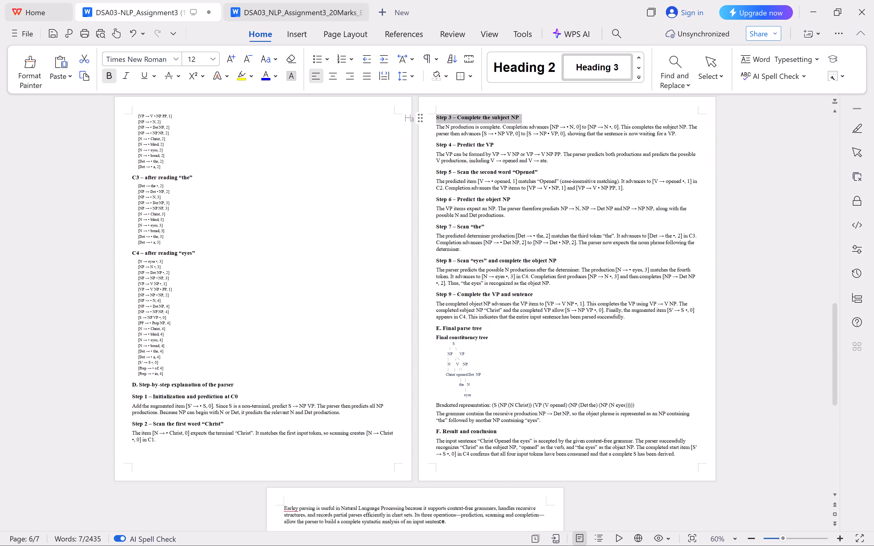
pyautogui.scroll(1, 553, 374)
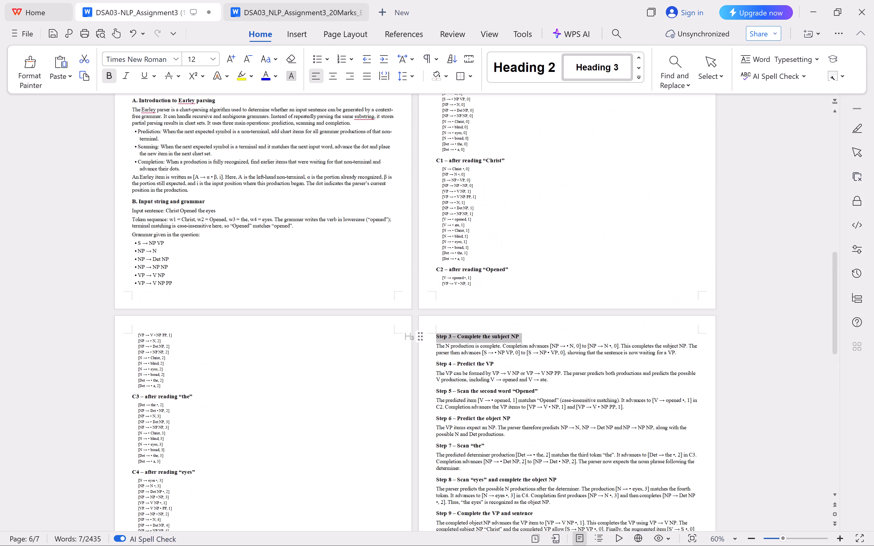
pyautogui.click(497, 272)
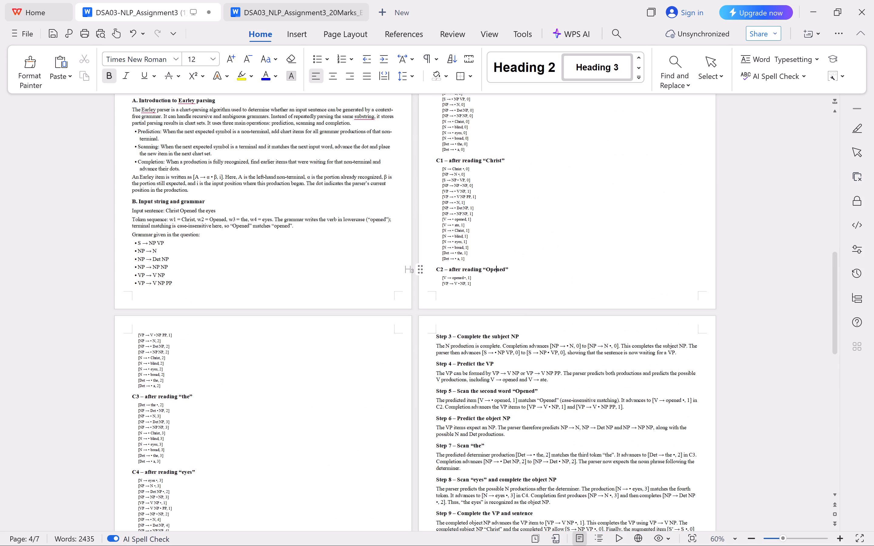
pyautogui.scroll(3, 497, 272)
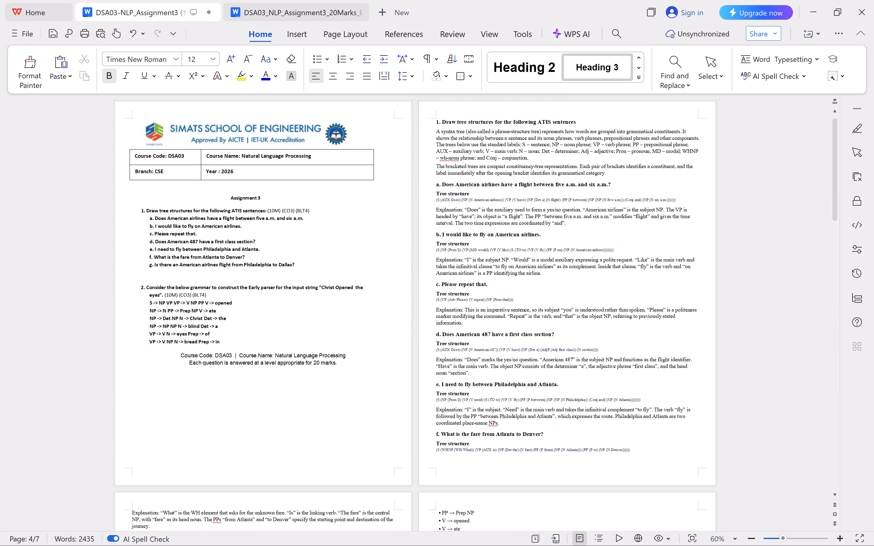
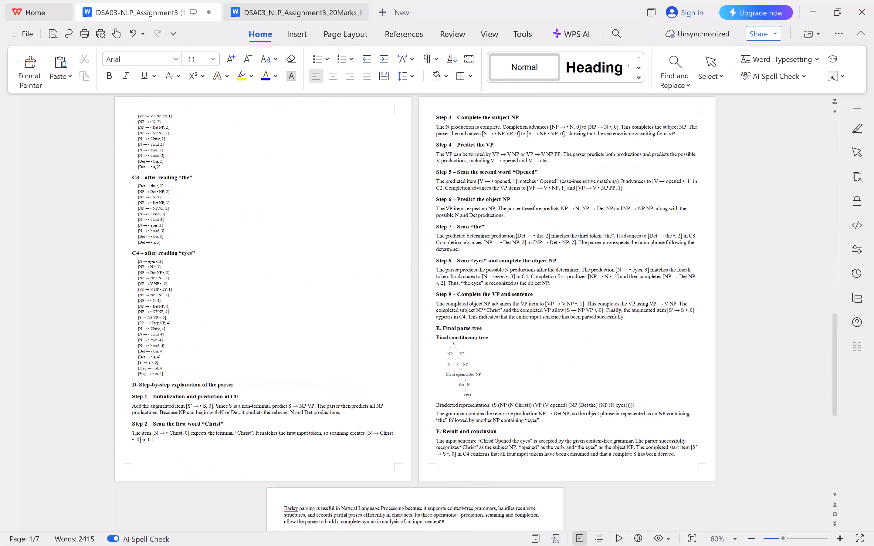
# Save the assignment document with the updated heading sizes.
pyautogui.scroll(4, 334, 354)
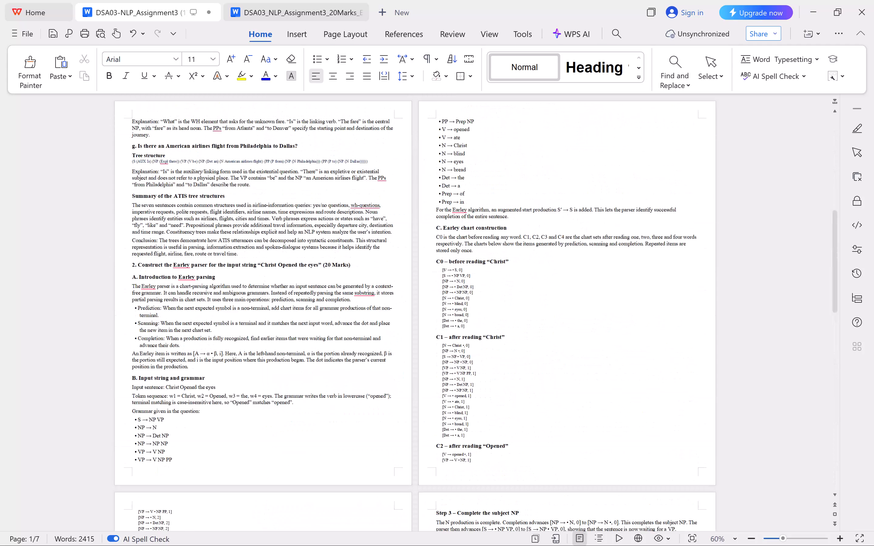
pyautogui.scroll(3, 334, 354)
pyautogui.hotkey('ctrl', 's')
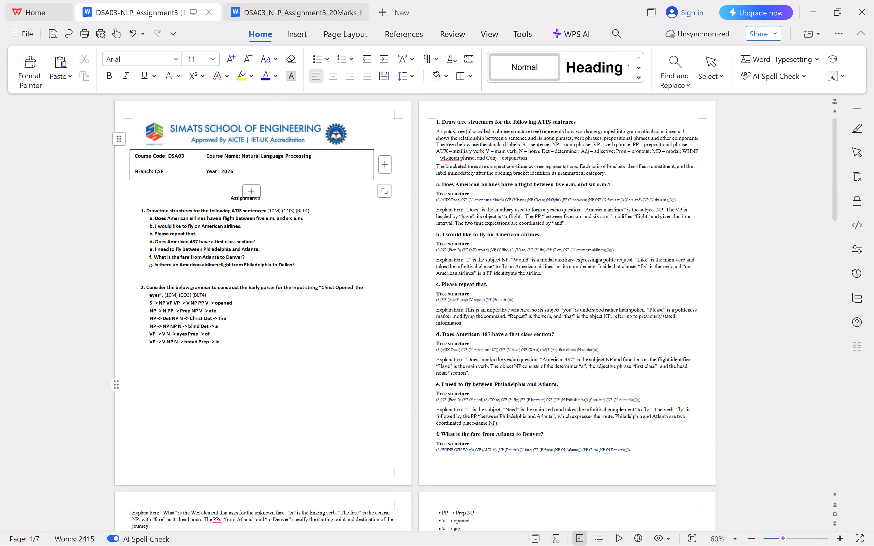
# Add a row below the Branch and Year row of the course details table, ready for text in its first cell.
pyautogui.click(252, 190)
pyautogui.click(172, 184)
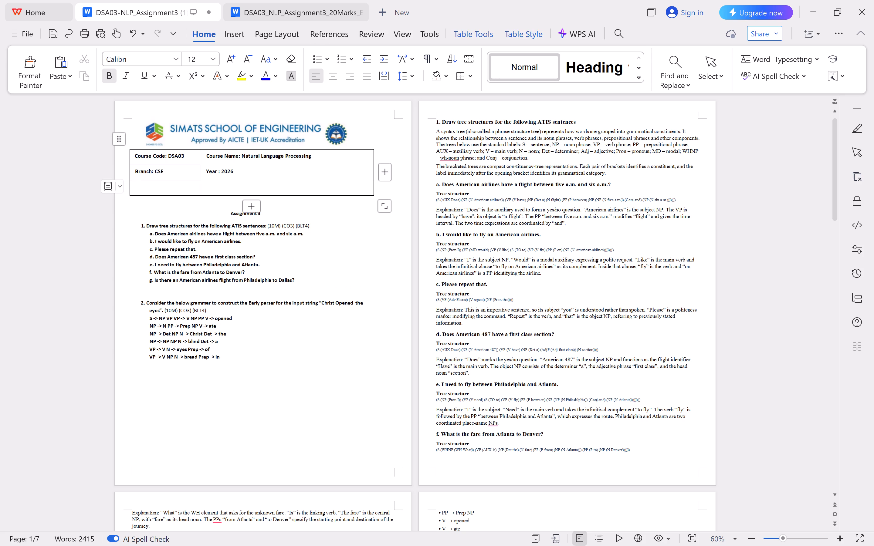
# Label the header table's empty row "Name:" and add a row below it labelled "Reg.No:".
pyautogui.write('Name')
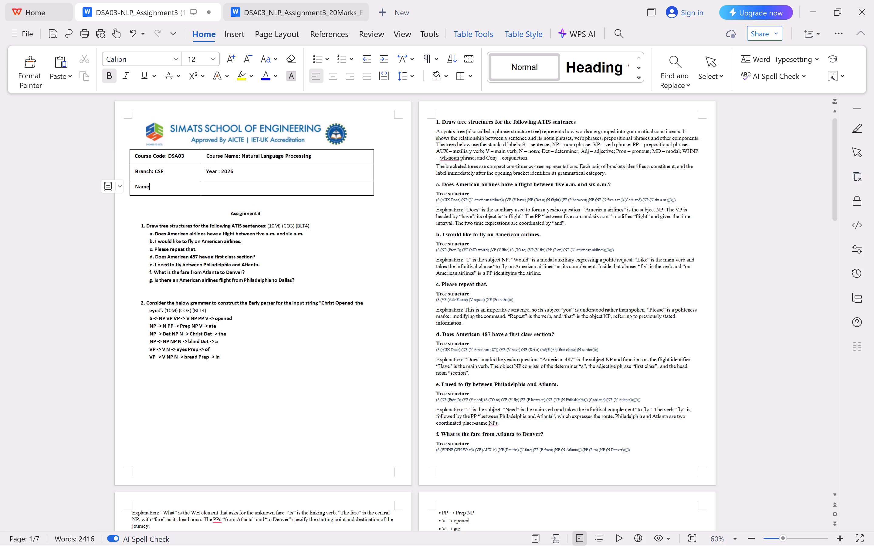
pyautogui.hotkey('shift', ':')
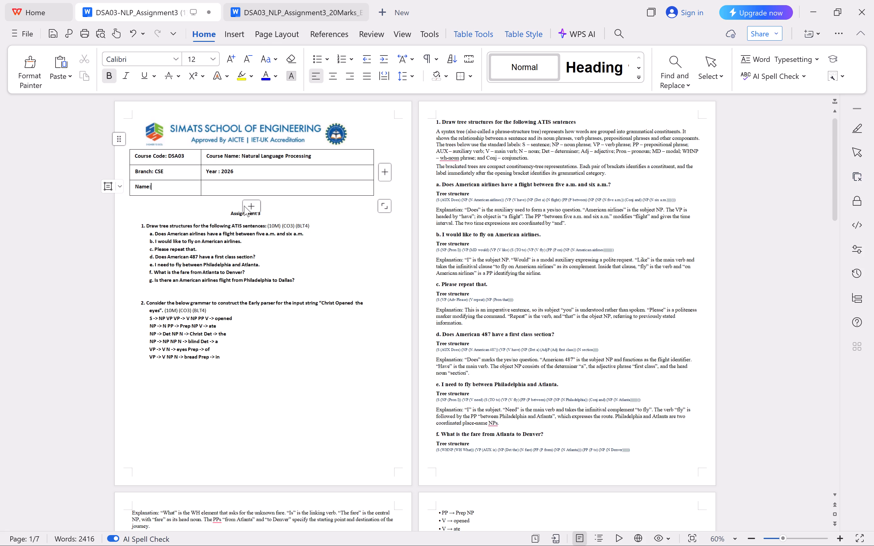
pyautogui.click(247, 206)
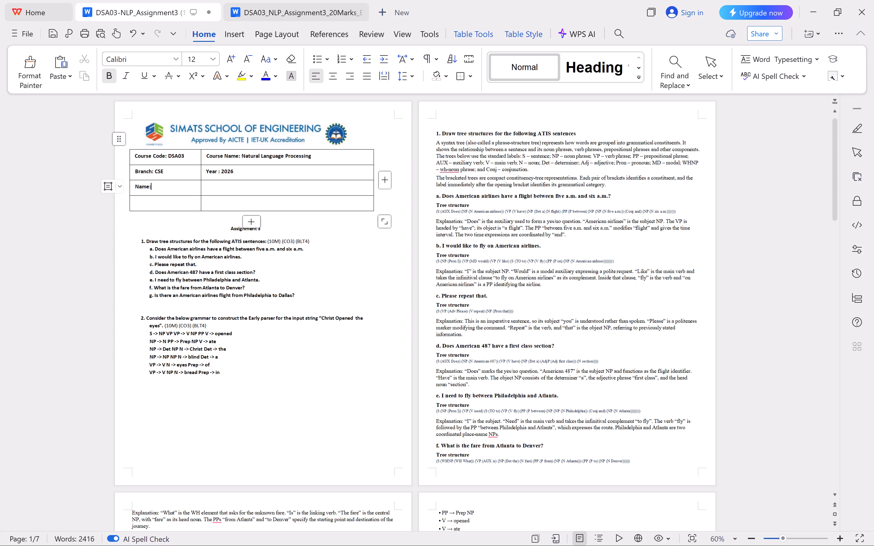
pyautogui.click(162, 201)
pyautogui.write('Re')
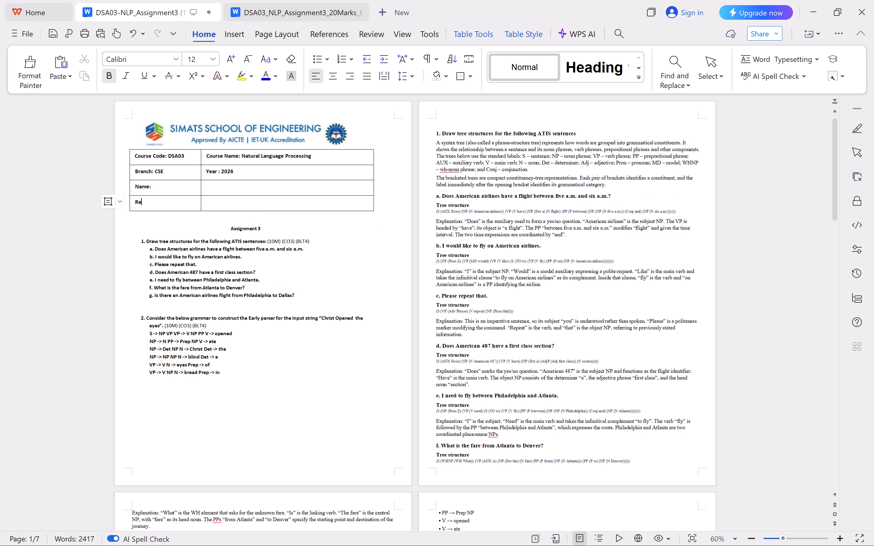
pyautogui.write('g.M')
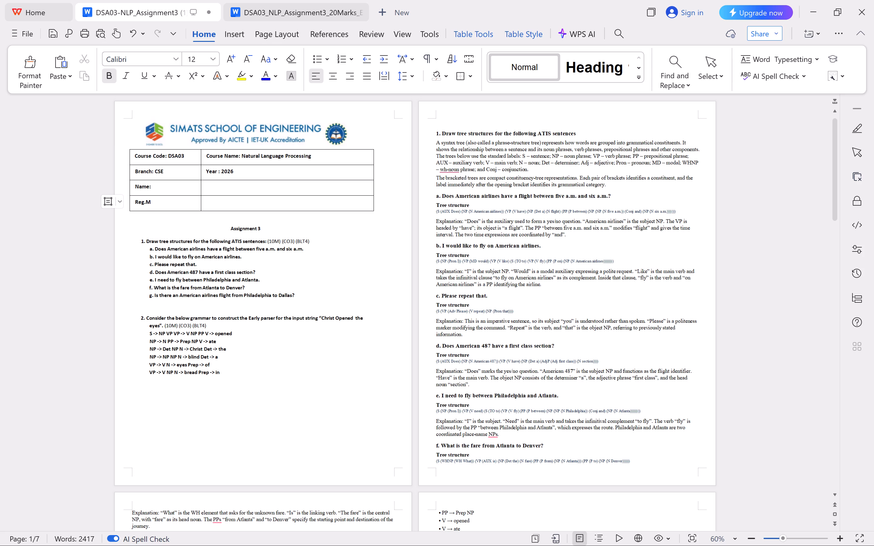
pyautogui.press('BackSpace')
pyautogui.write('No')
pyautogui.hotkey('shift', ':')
# Fill in the student's name and registration number beside their labels in the header table, and save the document.
pyautogui.click(228, 188)
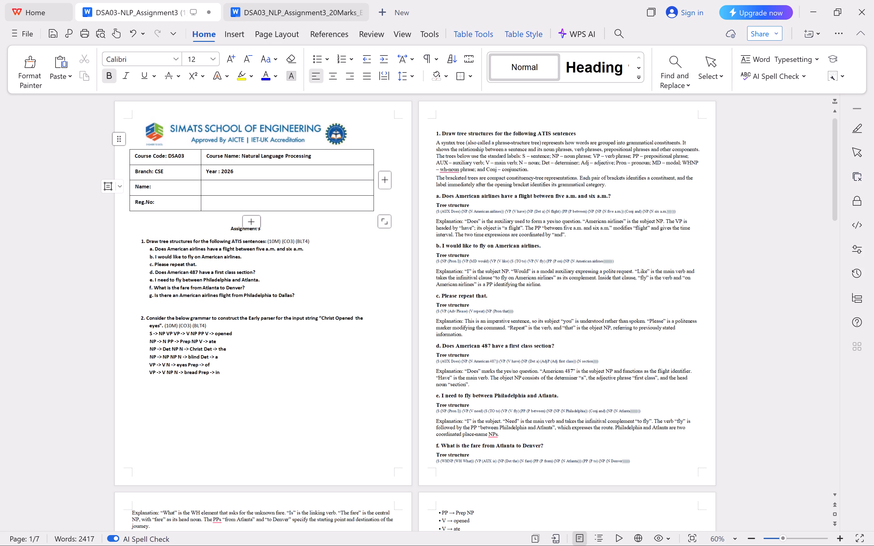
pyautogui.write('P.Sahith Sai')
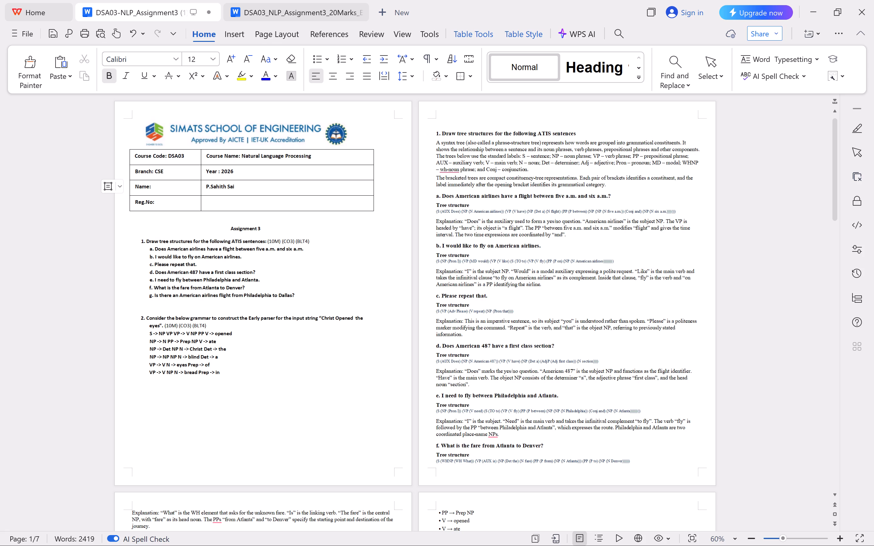
pyautogui.click(220, 206)
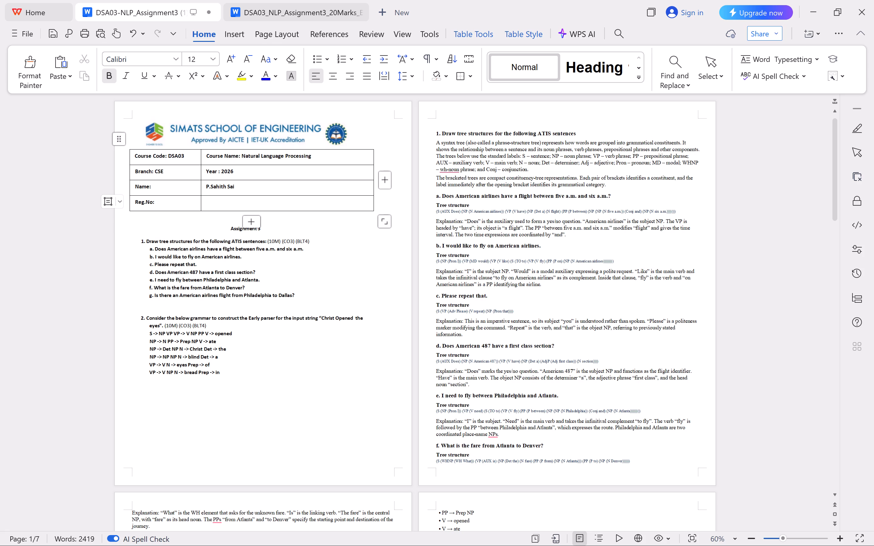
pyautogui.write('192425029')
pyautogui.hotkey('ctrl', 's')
# Change the first page's header table, assignment title and both questions to Times New Roman.
pyautogui.moveTo(230, 373); pyautogui.dragTo(135, 160)
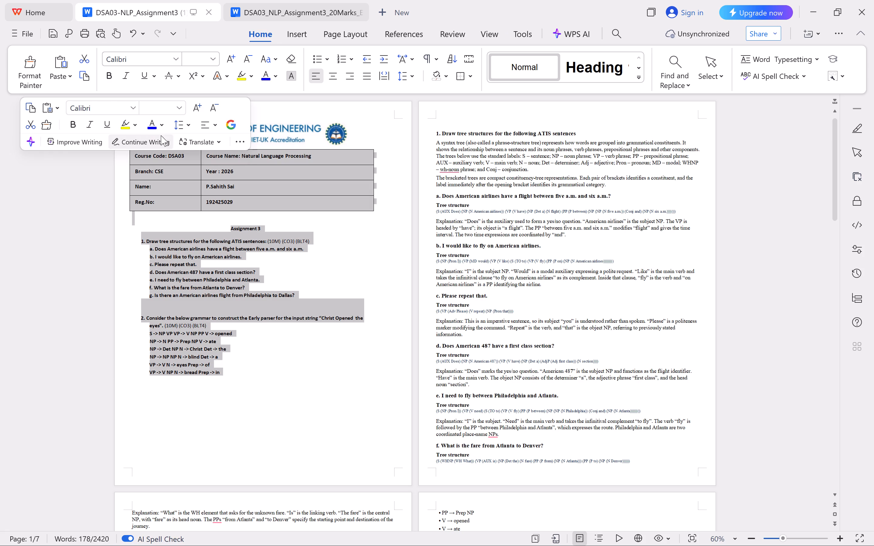
pyautogui.click(113, 106)
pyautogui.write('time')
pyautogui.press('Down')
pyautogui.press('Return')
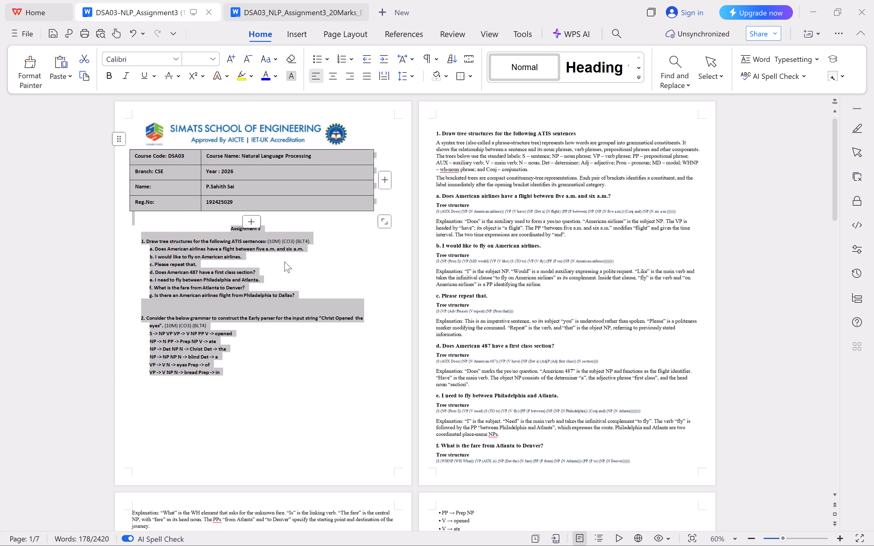
pyautogui.click(137, 53)
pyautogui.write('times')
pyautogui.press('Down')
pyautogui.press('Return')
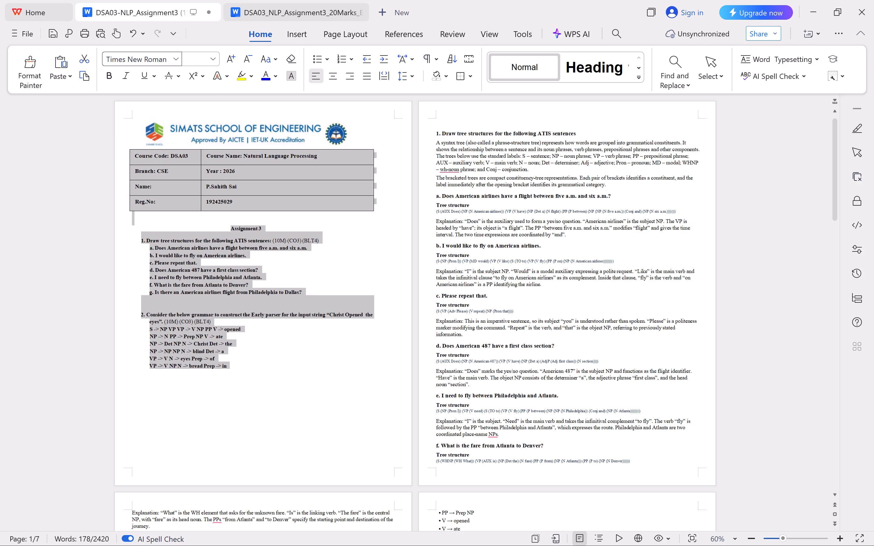
pyautogui.click(295, 355)
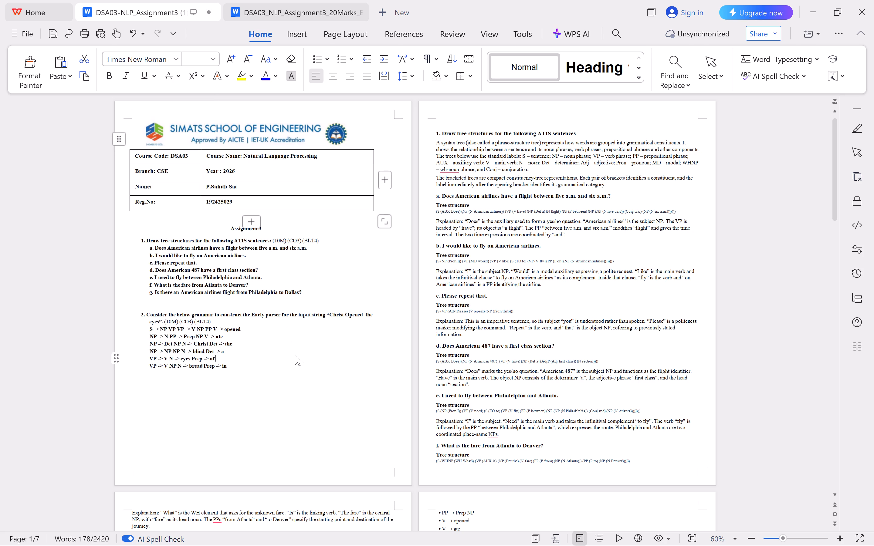
# Make the marks text "(10M) (CO3) (BLT4)" after question 2 bold and save the document.
pyautogui.moveTo(216, 320); pyautogui.dragTo(177, 320)
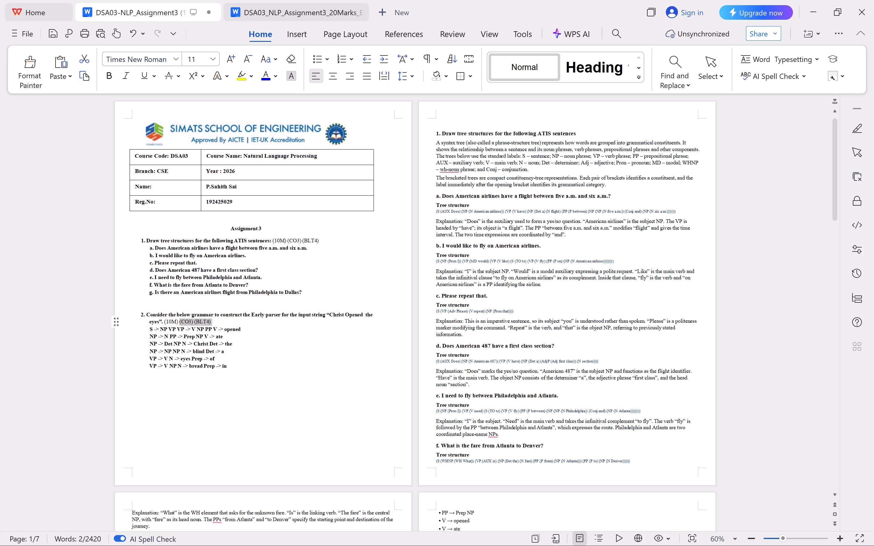
pyautogui.moveTo(177, 320); pyautogui.dragTo(162, 322)
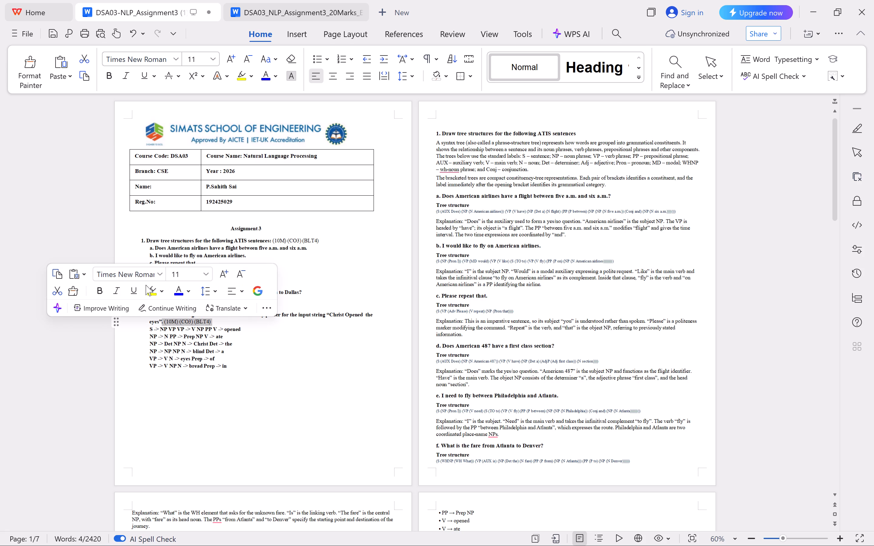
pyautogui.click(104, 285)
pyautogui.click(100, 288)
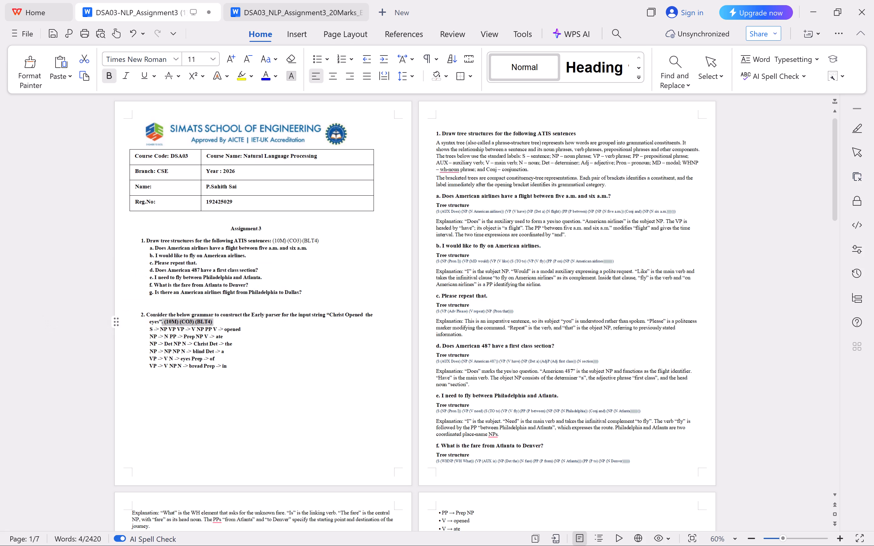
pyautogui.click(244, 366)
pyautogui.hotkey('ctrl', 's')
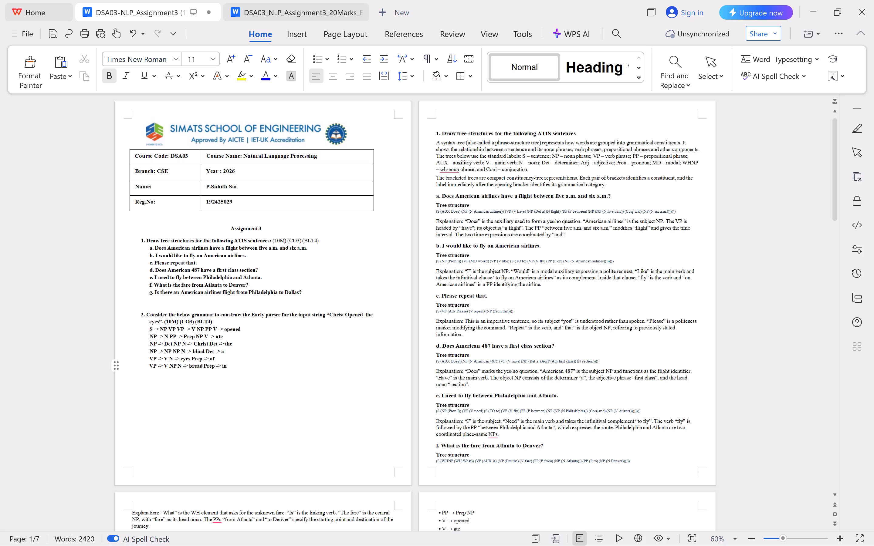
# Print all pages with Microsoft Print to PDF and choose the COURSES subfolder "NAtural Language Processing" as the output location.
pyautogui.click(83, 33)
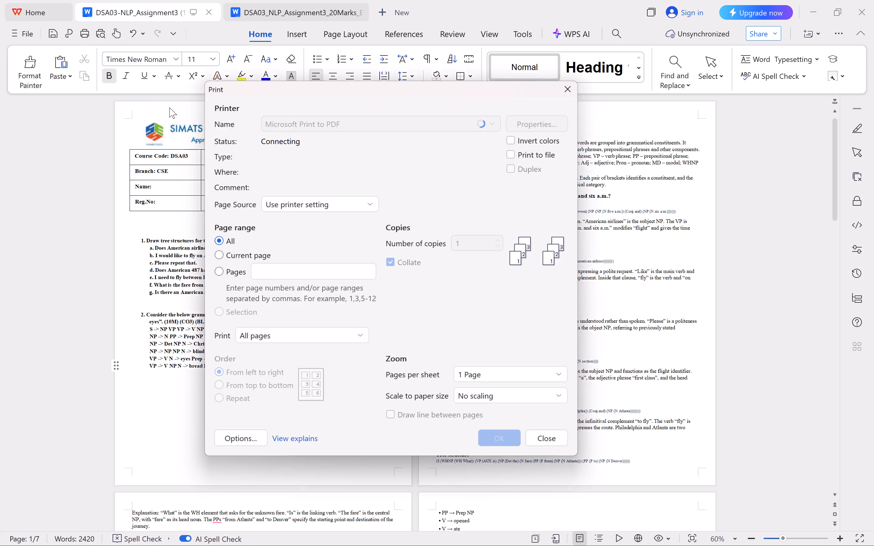
pyautogui.click(501, 442)
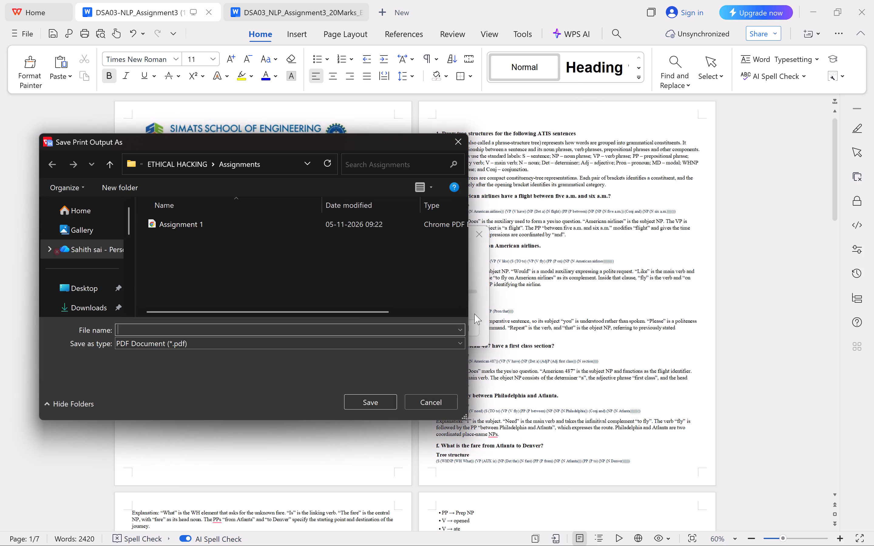
pyautogui.click(176, 171)
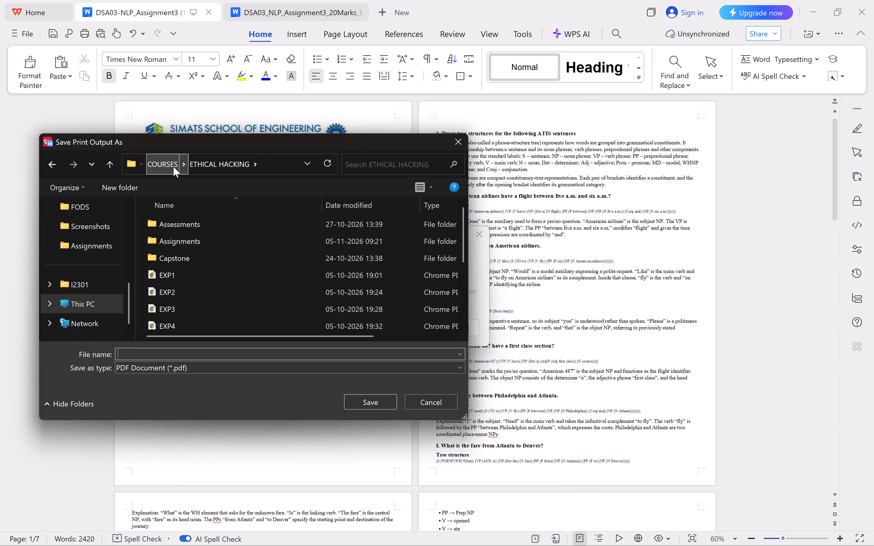
pyautogui.click(173, 167)
pyautogui.scroll(-1, 209, 287)
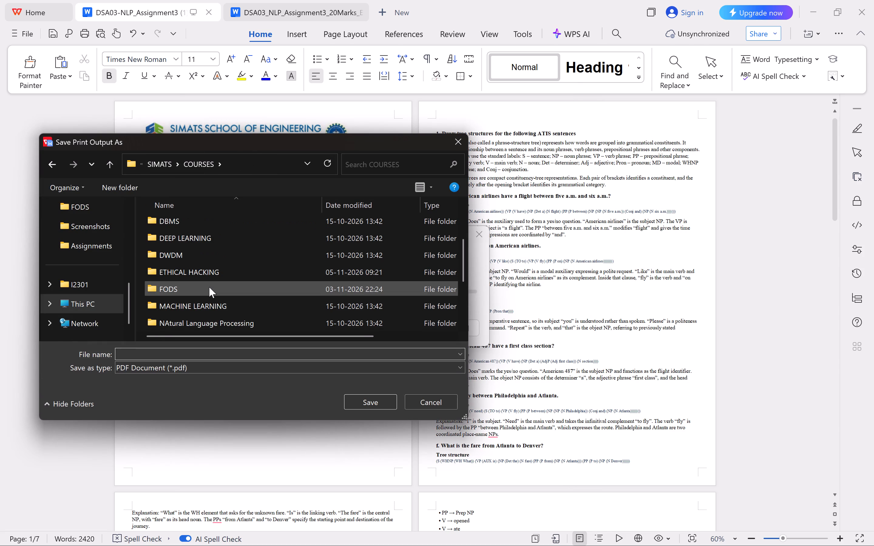
pyautogui.click(207, 318)
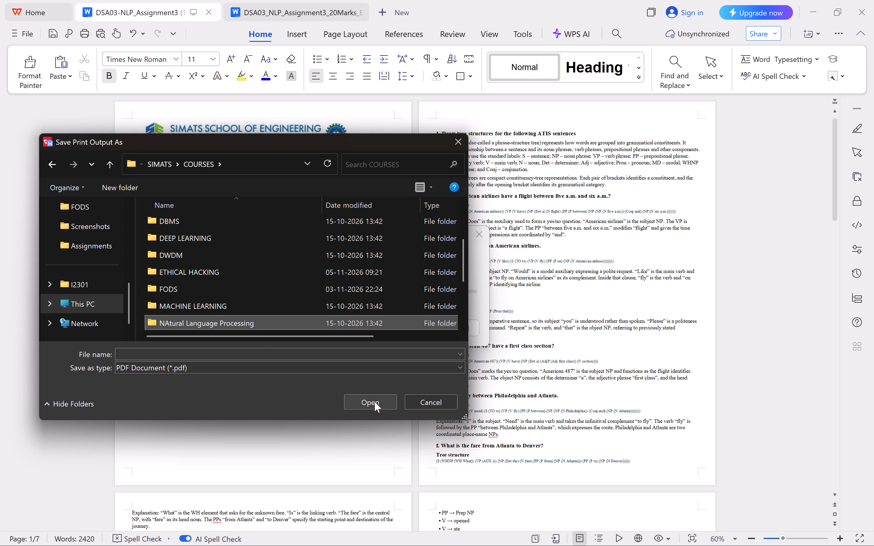
pyautogui.click(374, 402)
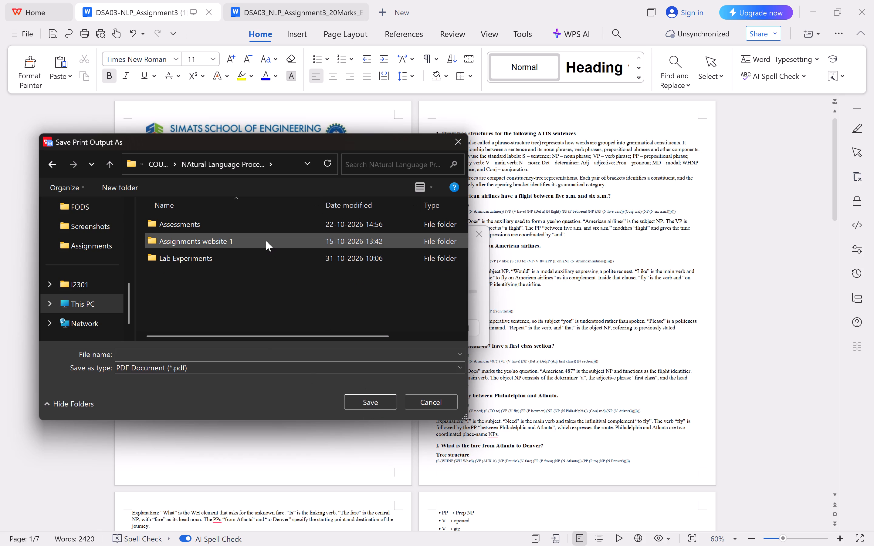
# Create a new folder inside "NAtural Language Processing" for the PDF output.
pyautogui.click(130, 185)
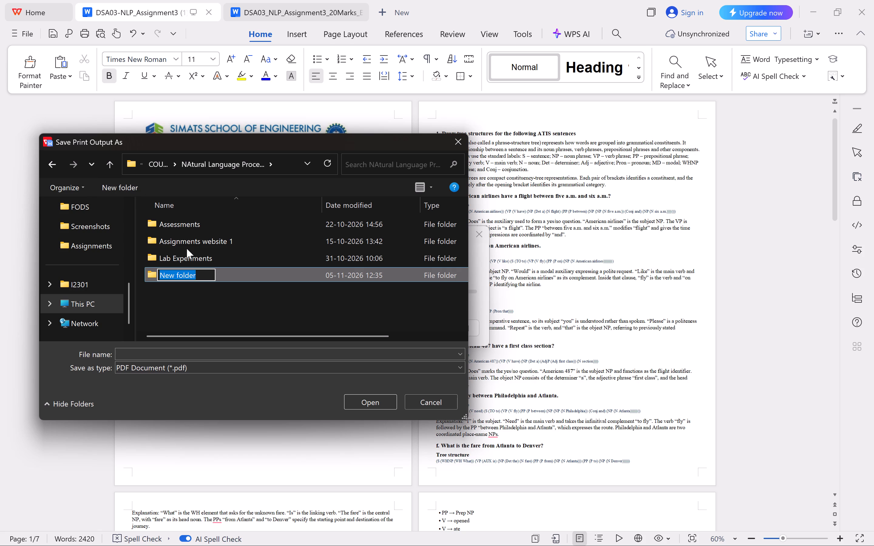
# Name the new folder inside "NAtural Language Processing" "Assignments".
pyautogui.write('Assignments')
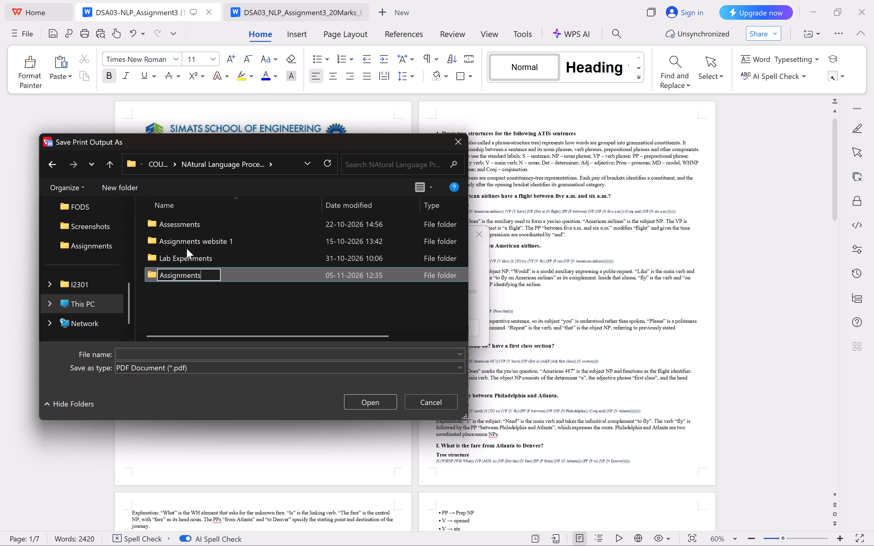
pyautogui.click(241, 279)
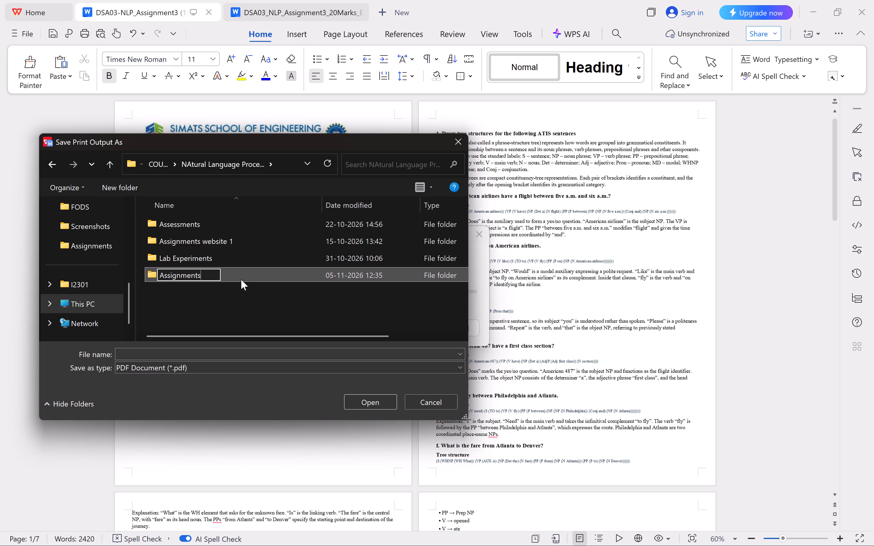
# Save the print output as a PDF named "Assignment 3" in the "Lab Experiments" folder.
pyautogui.doubleClick(241, 279)
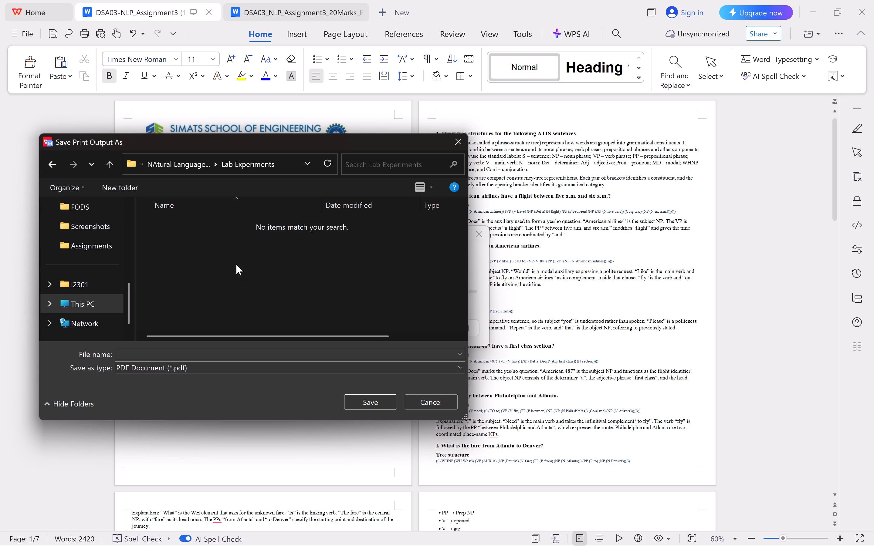
pyautogui.click(199, 351)
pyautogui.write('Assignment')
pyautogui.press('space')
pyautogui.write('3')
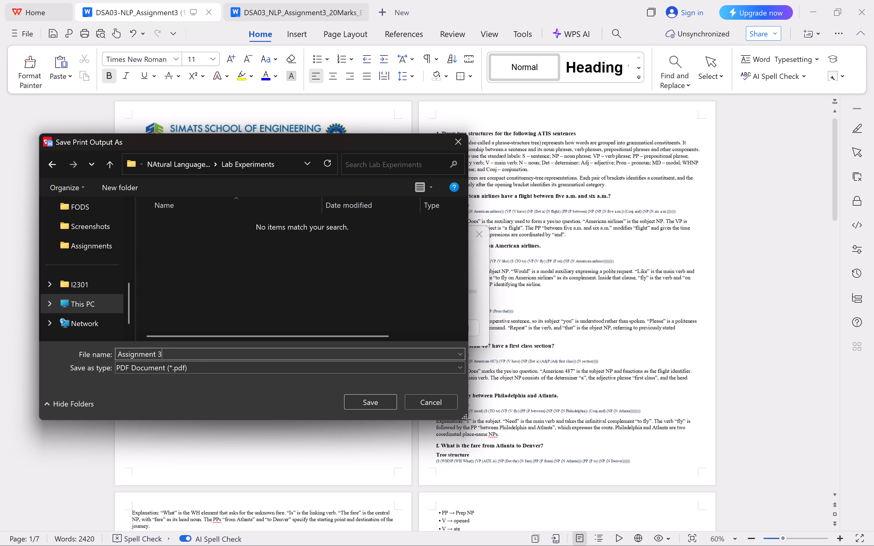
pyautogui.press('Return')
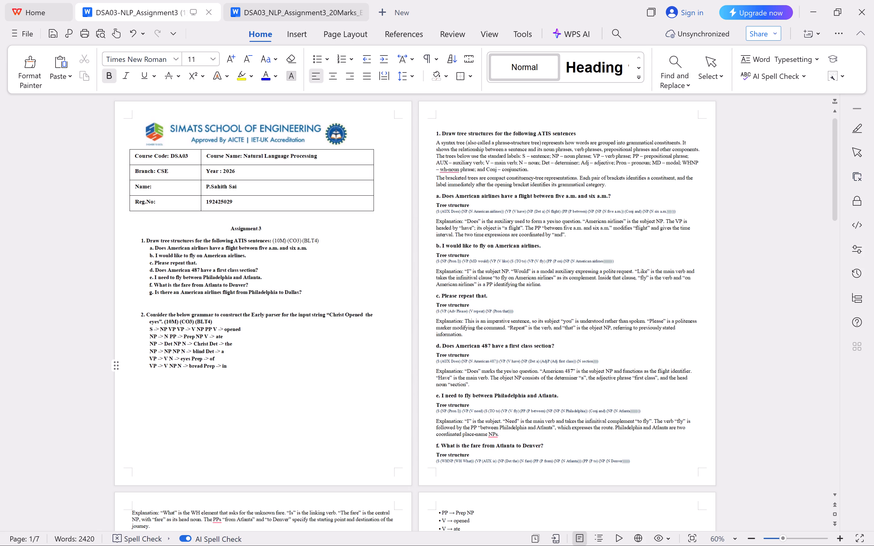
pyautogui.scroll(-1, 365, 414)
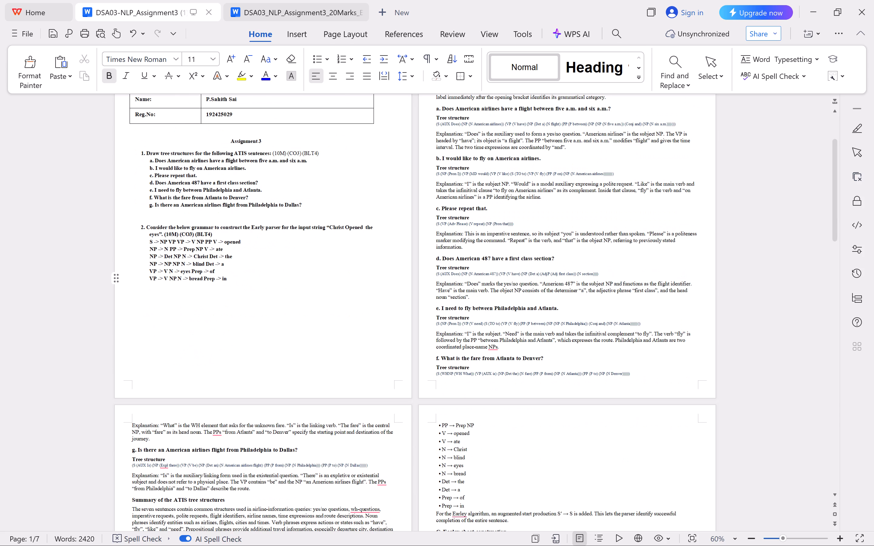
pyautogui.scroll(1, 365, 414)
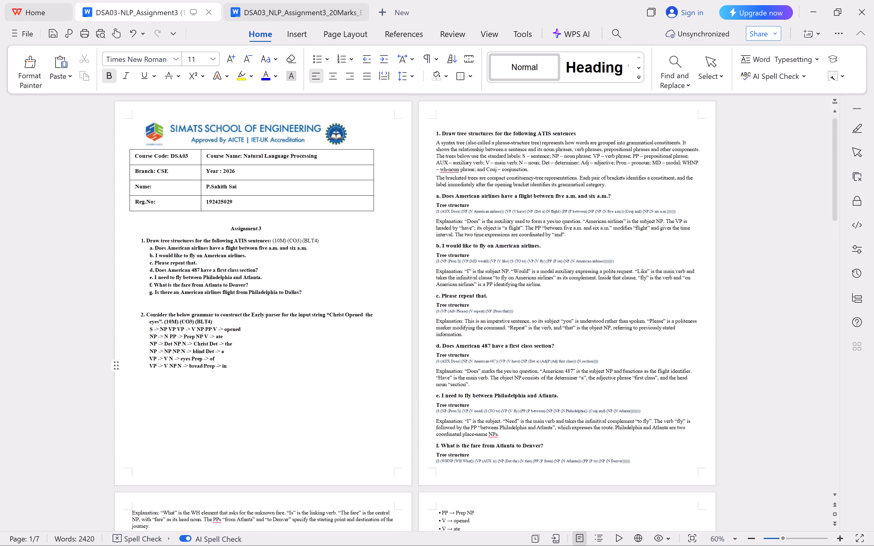
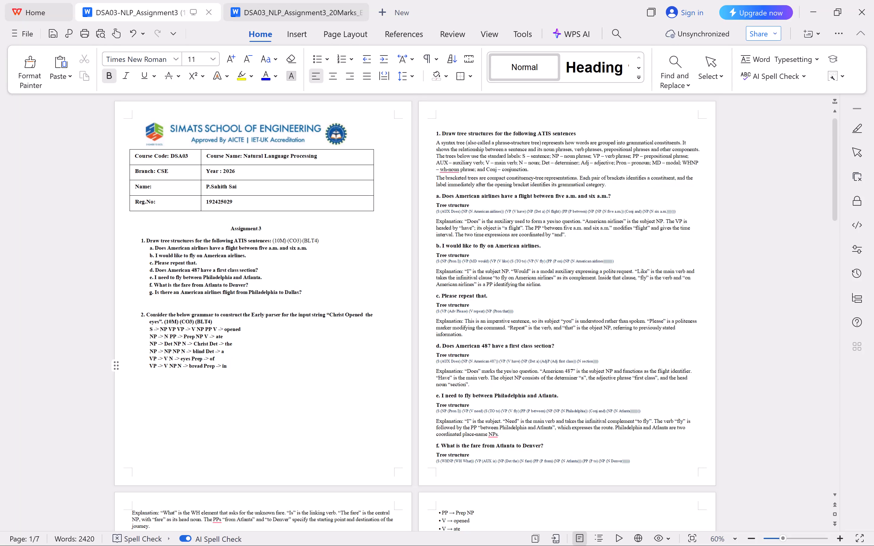
# Set the font size of the page 2 heading "1. Draw tree structures for the following ATIS sentences" to 15.
pyautogui.moveTo(600, 130); pyautogui.dragTo(432, 135)
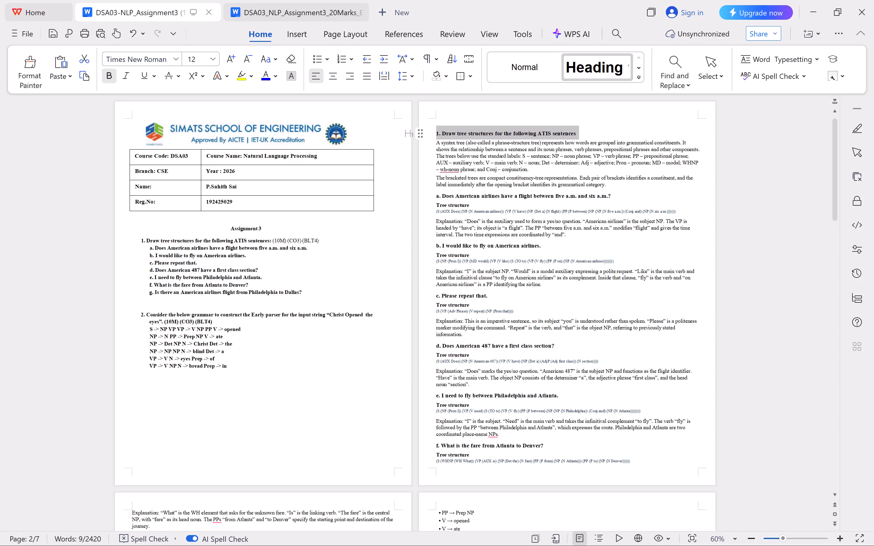
pyautogui.moveTo(432, 135); pyautogui.dragTo(432, 135)
pyautogui.click(459, 79)
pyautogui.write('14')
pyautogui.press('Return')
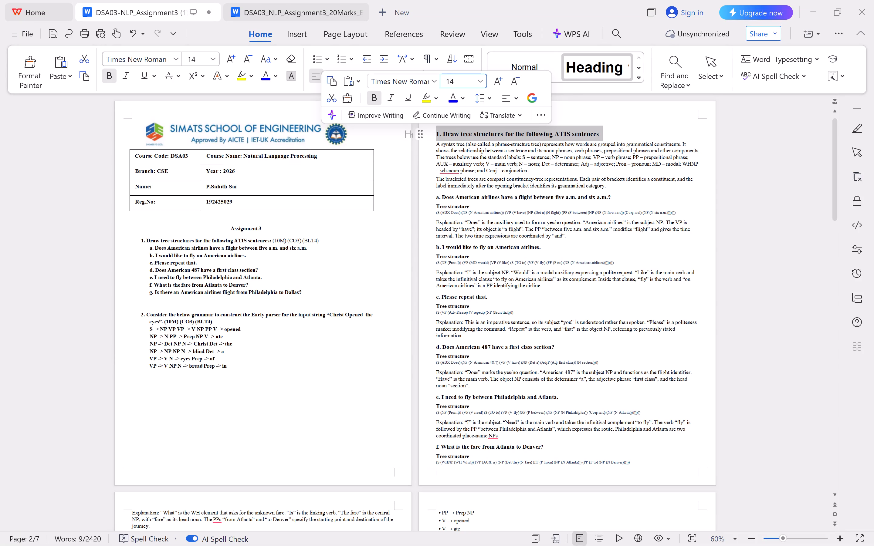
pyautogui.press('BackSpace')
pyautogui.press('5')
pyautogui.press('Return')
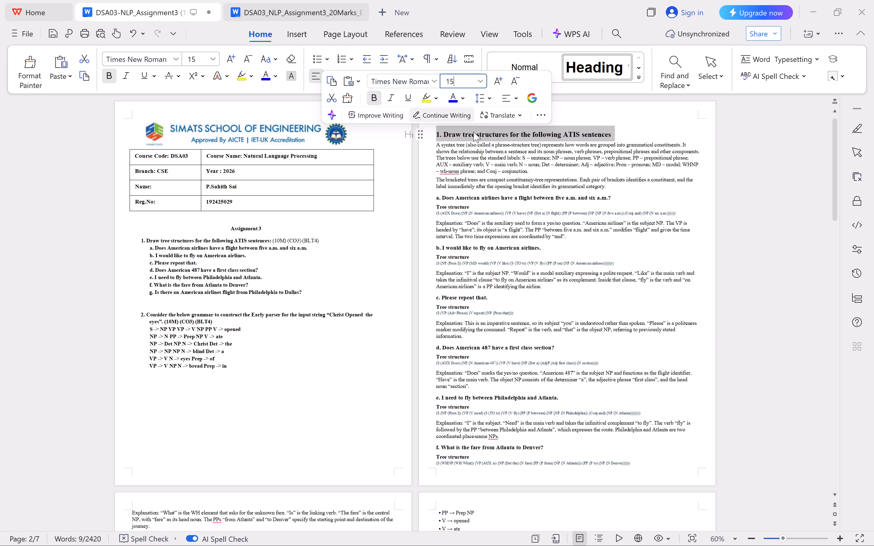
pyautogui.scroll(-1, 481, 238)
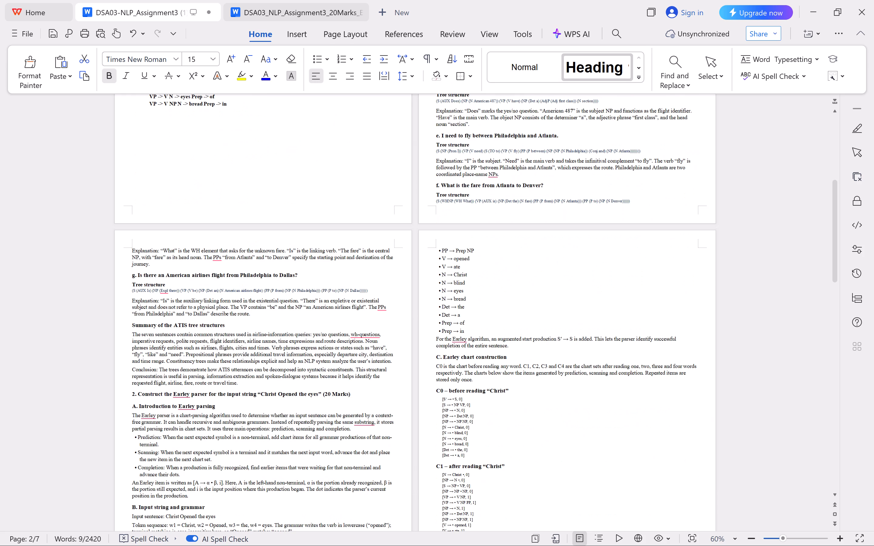
# Set the font size of the answer heading "2. Construct the Earley parser for the input string" to 15.
pyautogui.moveTo(358, 392); pyautogui.dragTo(191, 406)
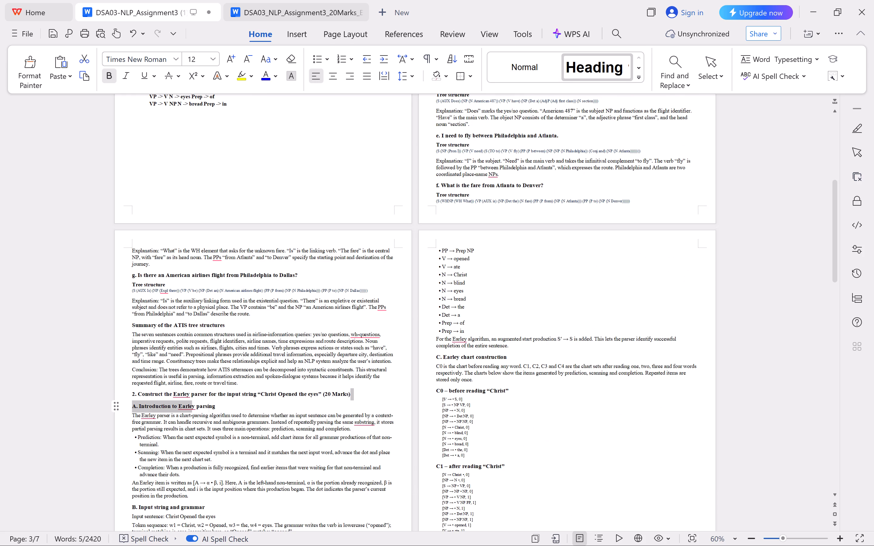
pyautogui.moveTo(191, 406); pyautogui.dragTo(126, 396)
pyautogui.click(156, 341)
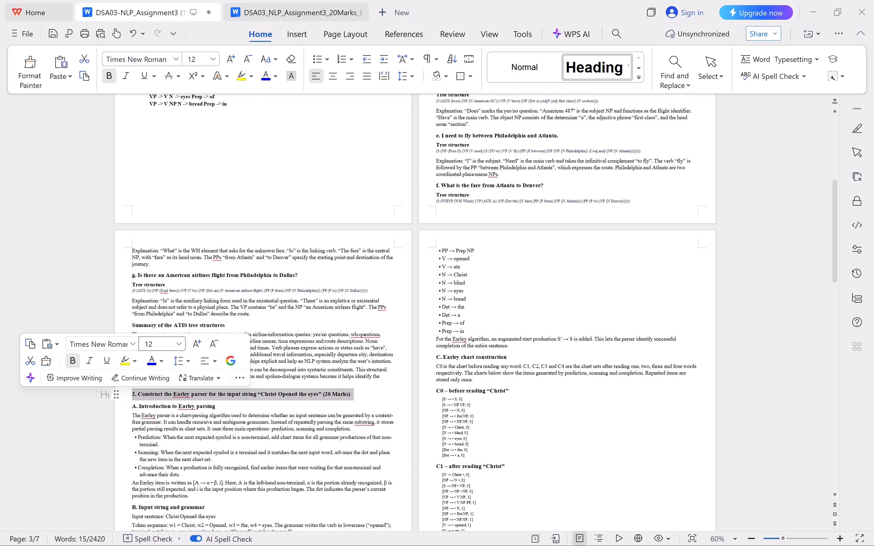
pyautogui.write('15')
pyautogui.press('Return')
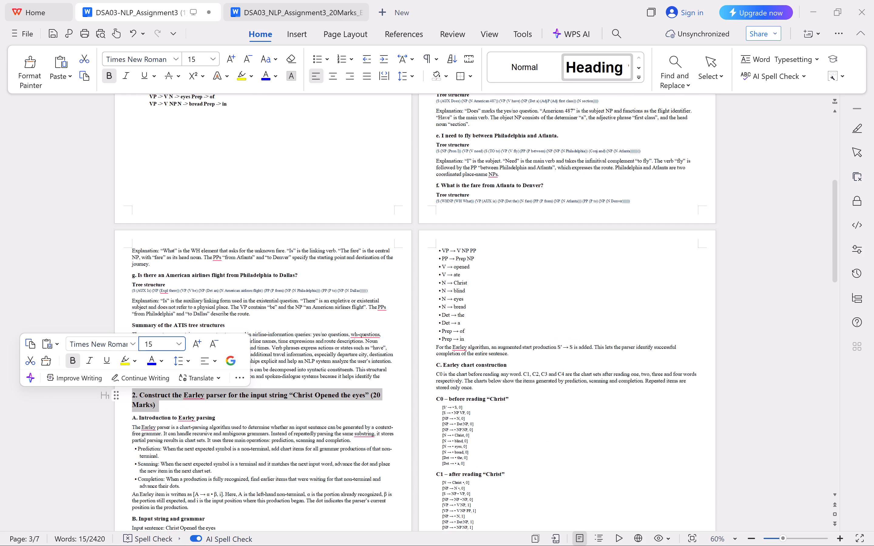
# Delete "(20 Marks)" from the end of the "2. Construct the Earley parser" heading and save the document.
pyautogui.click(161, 406)
pyautogui.press('BackSpace')
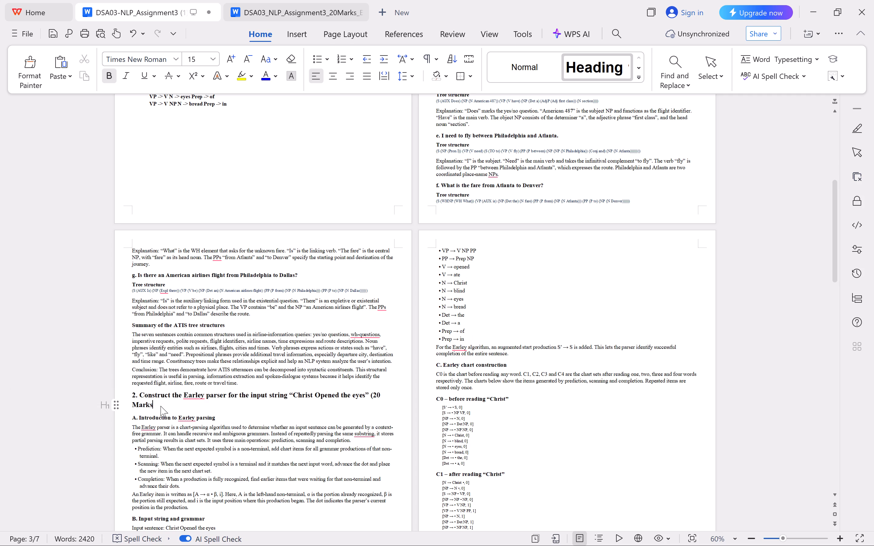
pyautogui.press('BackSpace')
pyautogui.press('BackSpace')
pyautogui.press('BackSpace')
pyautogui.press('BackSpace')
pyautogui.press('BackSpace')
pyautogui.press('BackSpace')
pyautogui.press('BackSpace')
pyautogui.press('BackSpace')
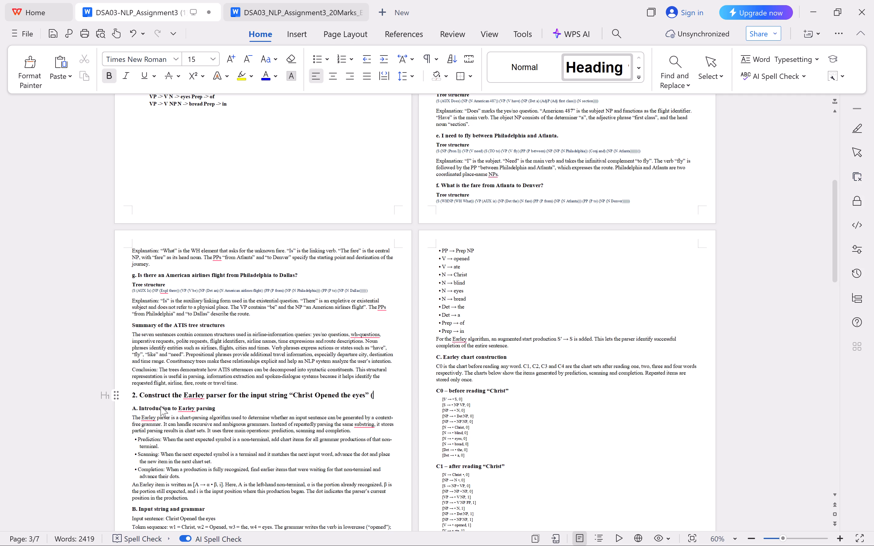
pyautogui.press('BackSpace')
pyautogui.press('BackSpace')
pyautogui.scroll(1, 410, 317)
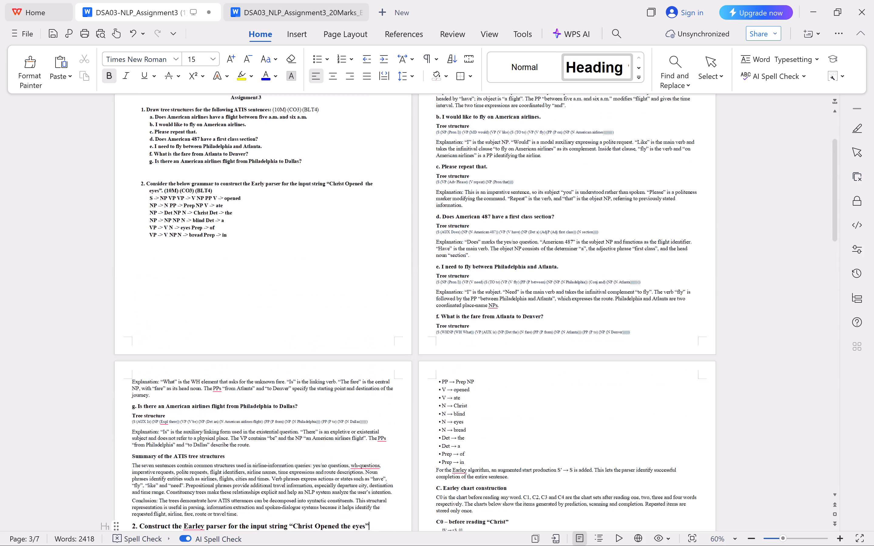
pyautogui.scroll(2, 410, 317)
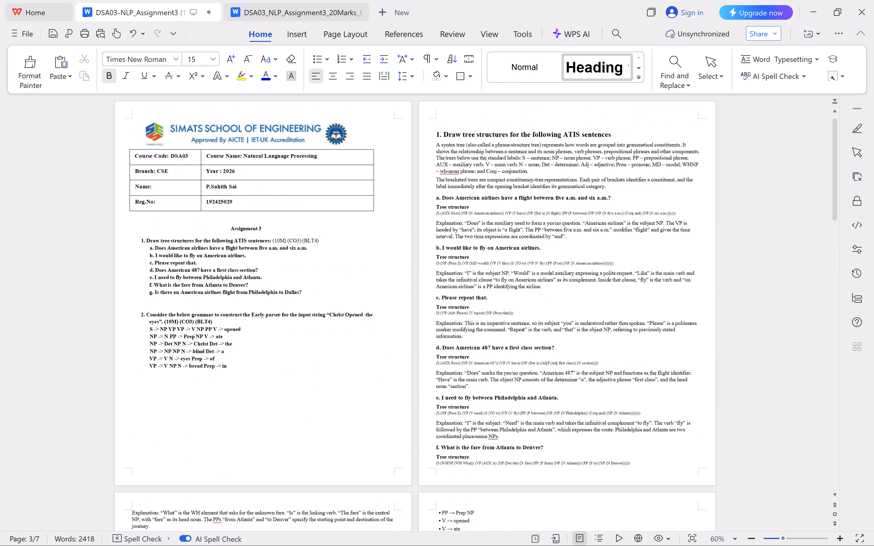
pyautogui.hotkey('ctrl', 's')
# Review the document's pages from the first page through the final parse tree section for formatting consistency.
pyautogui.scroll(-1, 513, 239)
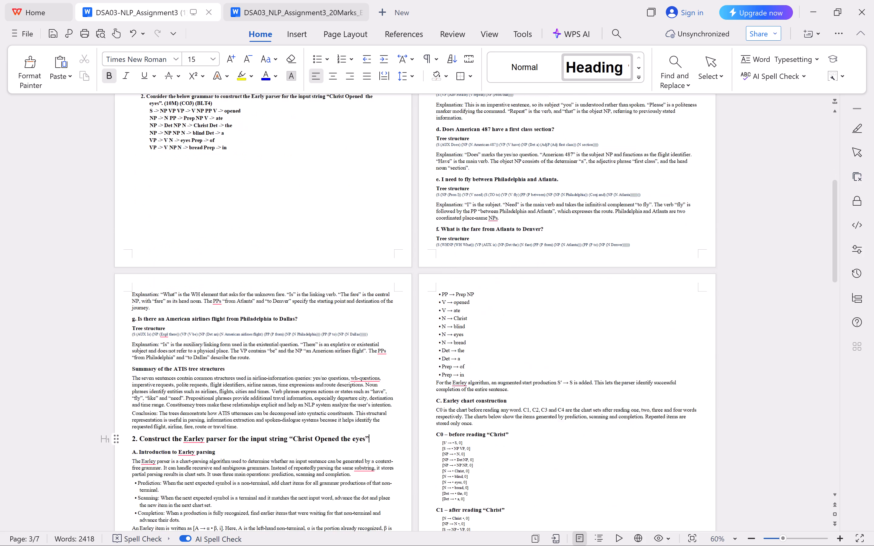
pyautogui.scroll(-2, 513, 239)
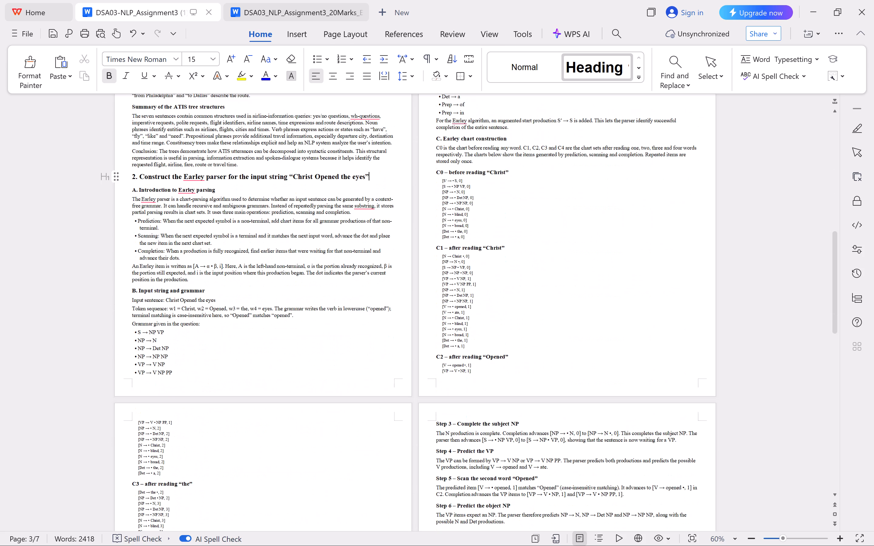
pyautogui.scroll(-1, 513, 239)
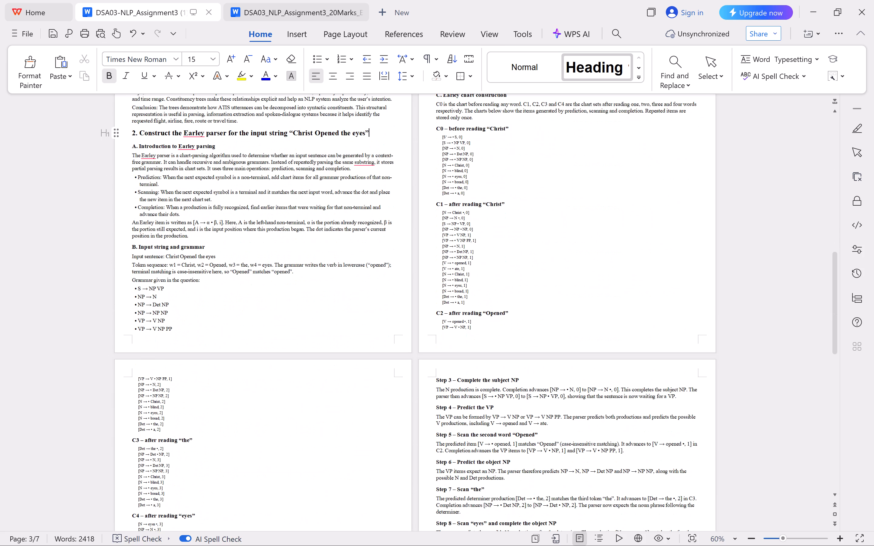
pyautogui.scroll(-1, 513, 239)
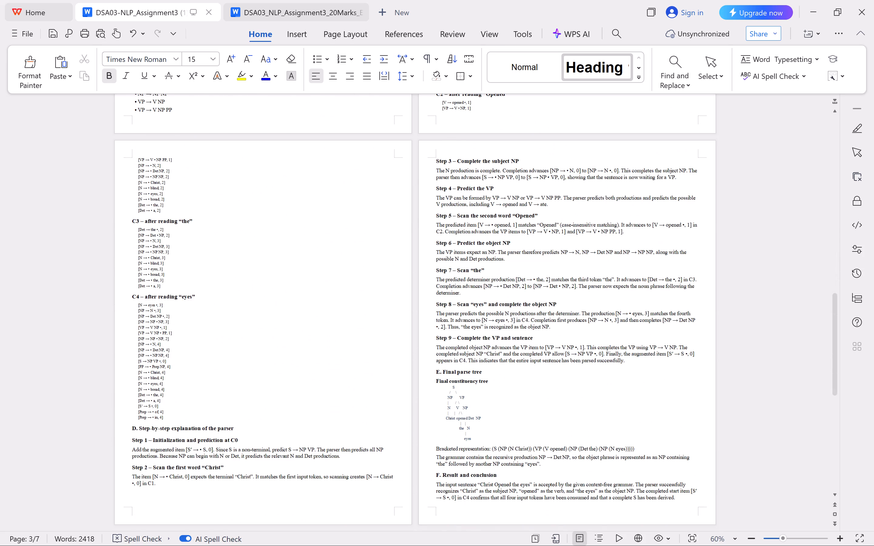
pyautogui.scroll(2, 405, 235)
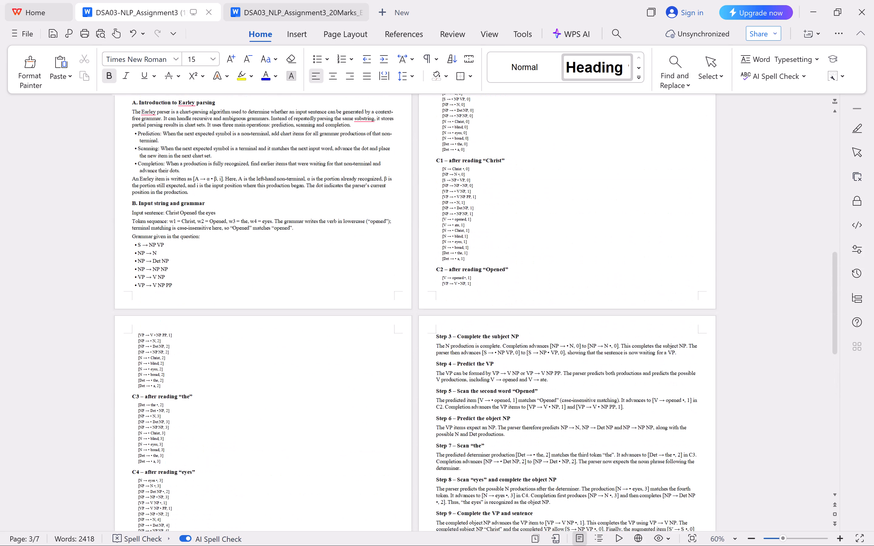
pyautogui.scroll(2, 405, 235)
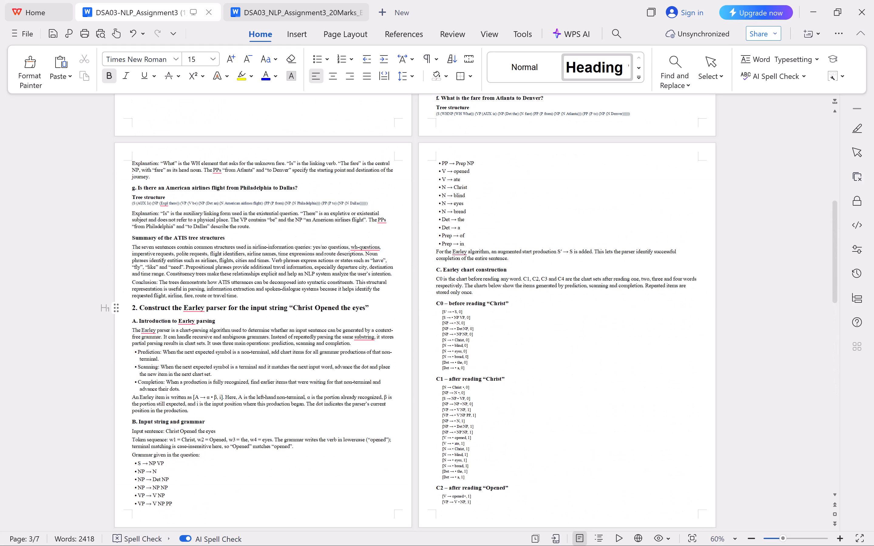
pyautogui.scroll(1, 405, 235)
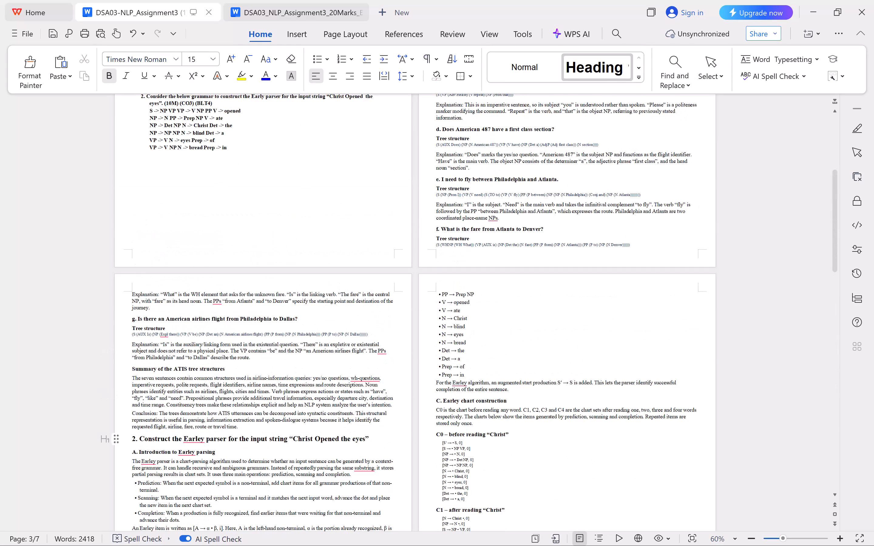
pyautogui.scroll(2, 405, 235)
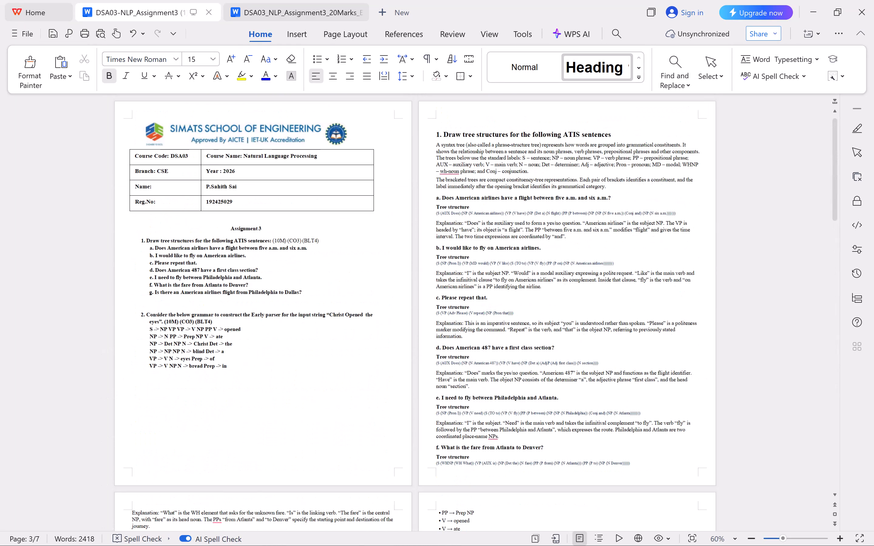
# Make the marks text "(10M) (CO3) (BLT4)" after question 1 bold and save the document.
pyautogui.moveTo(330, 237); pyautogui.dragTo(271, 241)
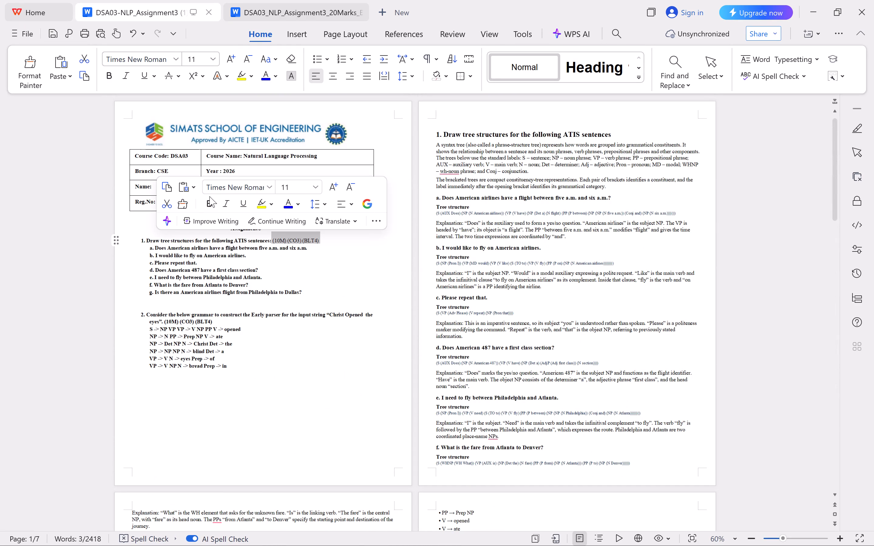
pyautogui.click(209, 199)
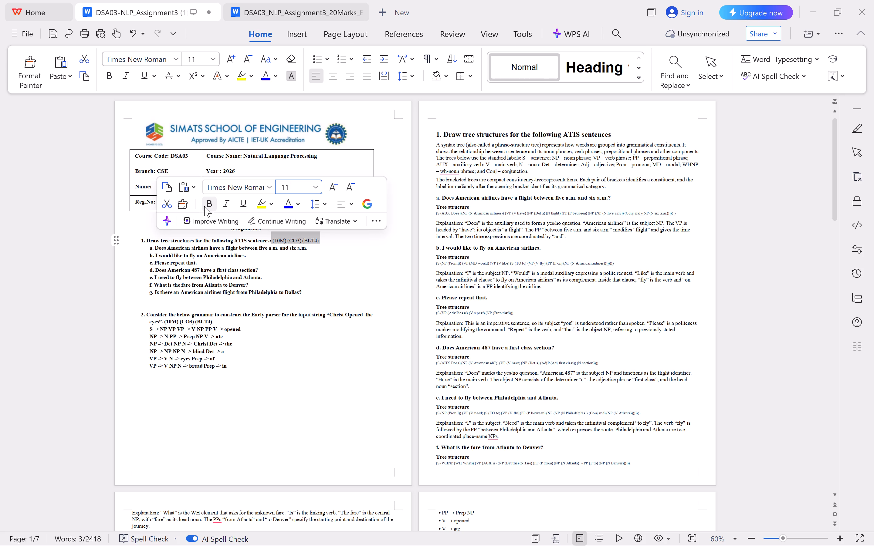
pyautogui.click(204, 203)
pyautogui.click(326, 271)
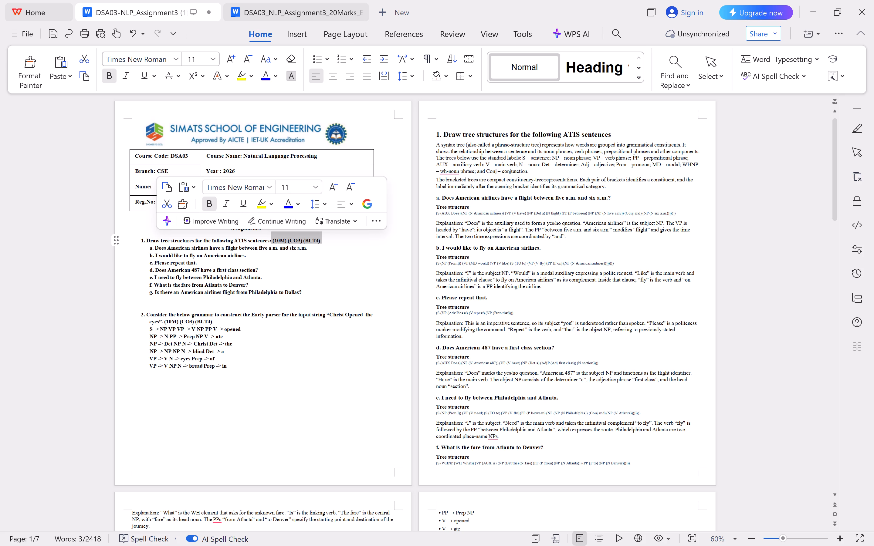
pyautogui.hotkey('ctrl', 's')
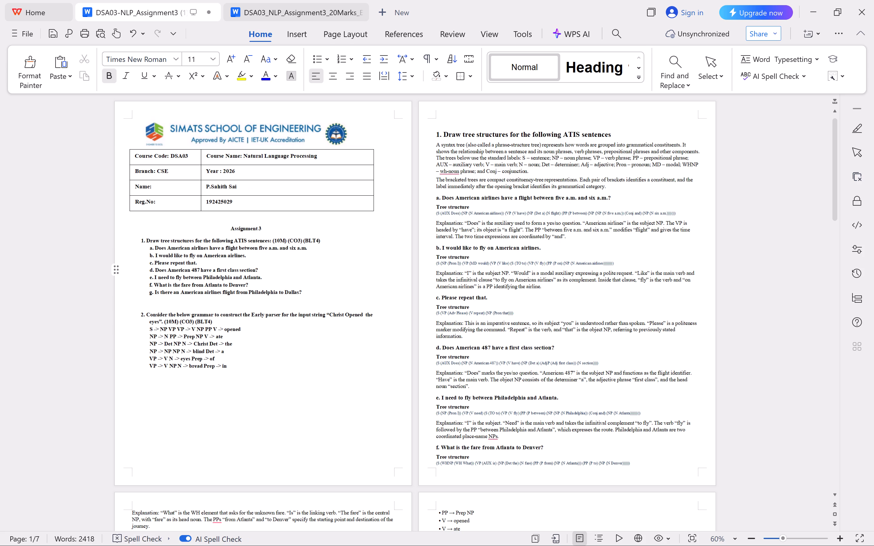
# Add a 1.5 pt solid box page border to the whole document and save it.
pyautogui.click(82, 34)
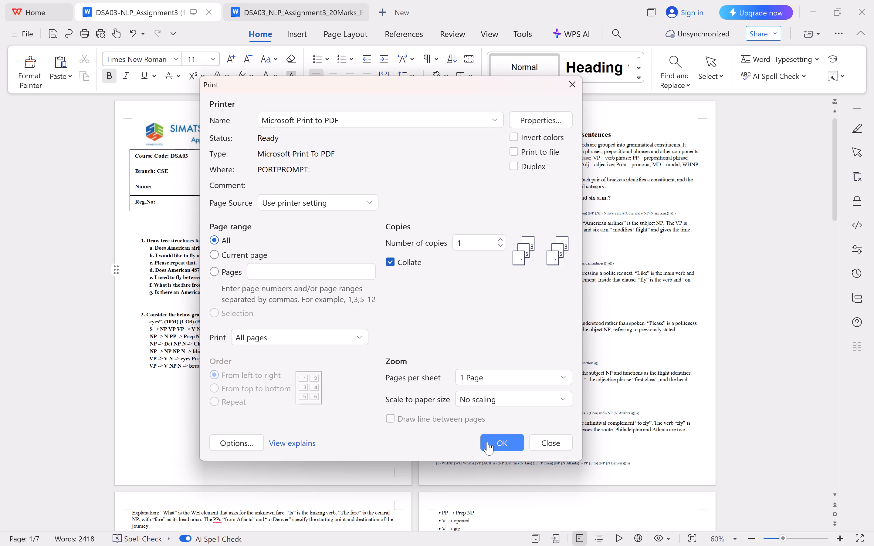
pyautogui.click(575, 82)
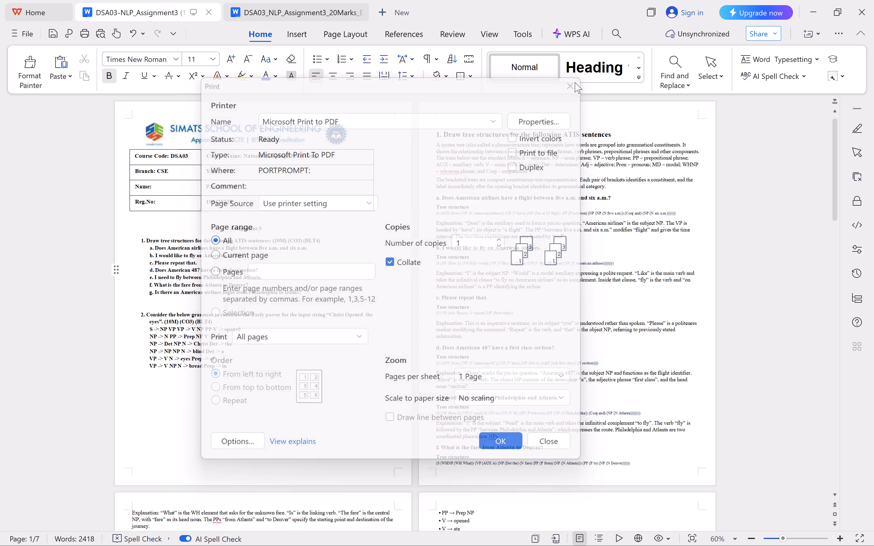
pyautogui.click(358, 35)
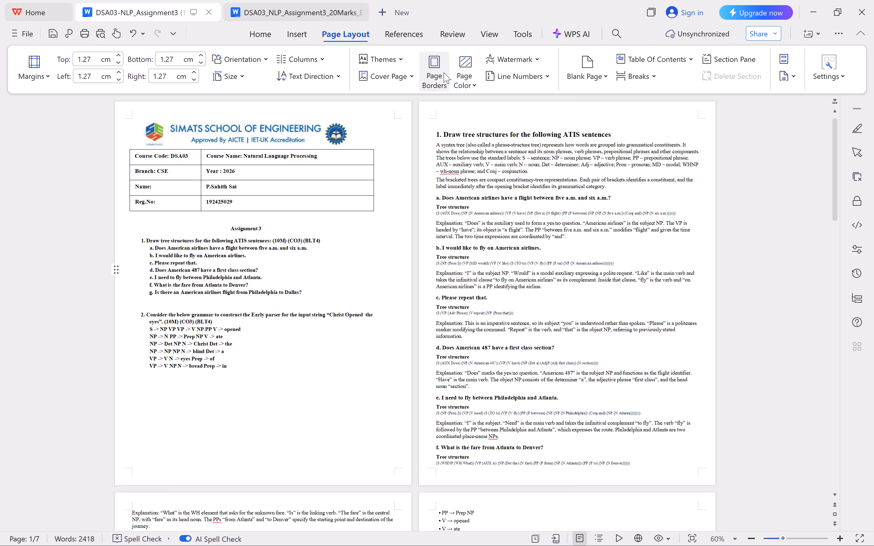
pyautogui.click(444, 72)
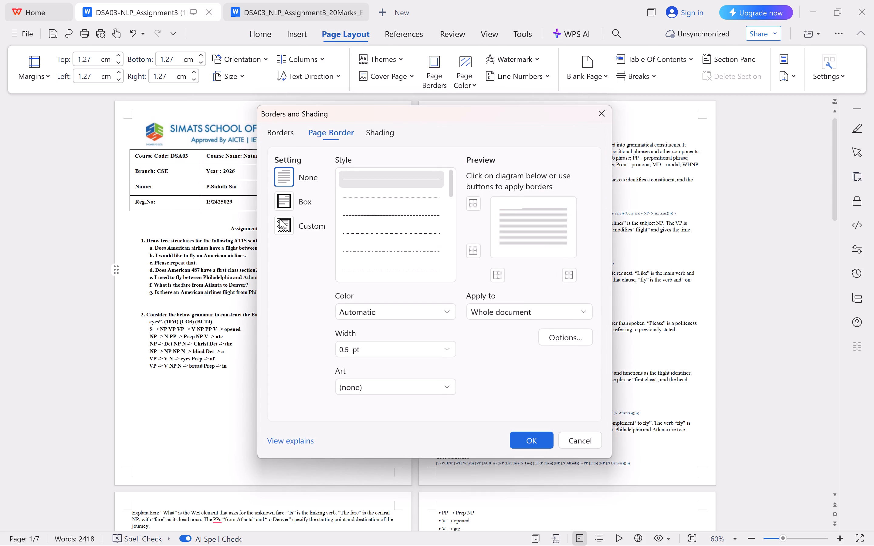
pyautogui.click(287, 193)
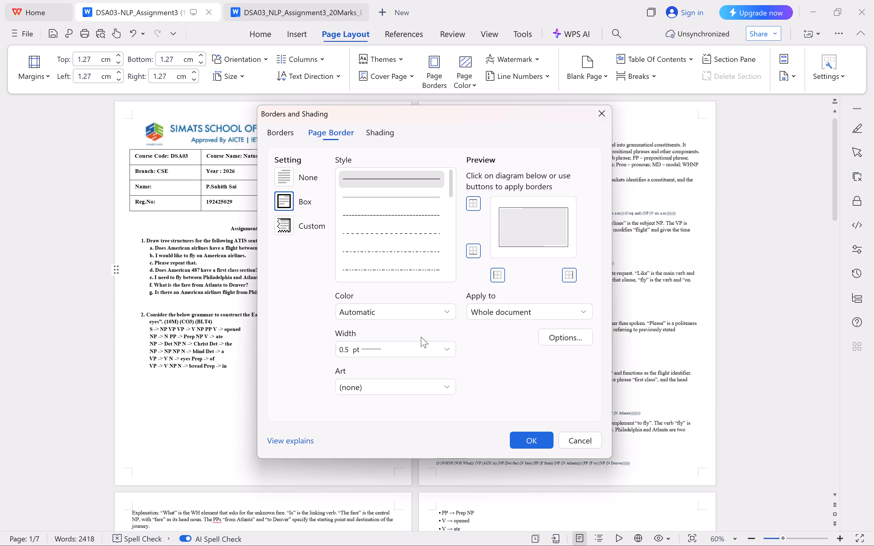
pyautogui.click(426, 346)
pyautogui.click(396, 422)
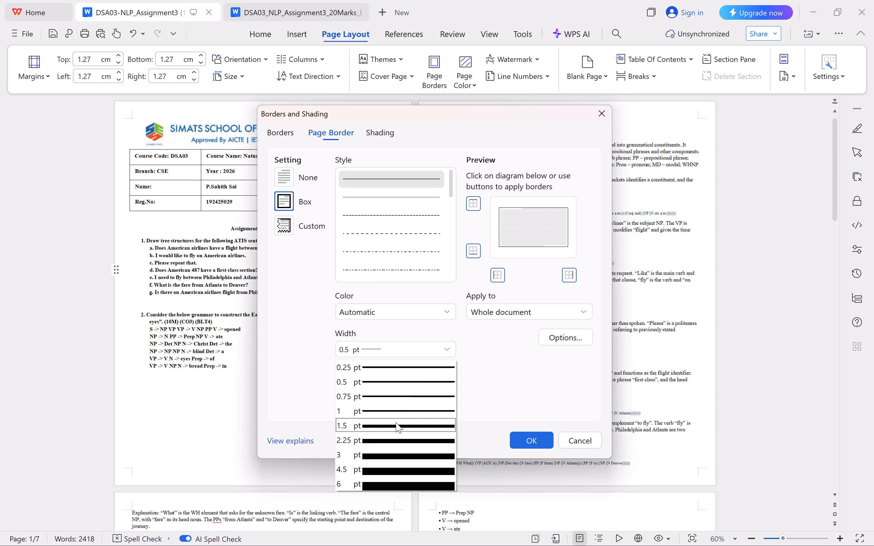
pyautogui.click(529, 437)
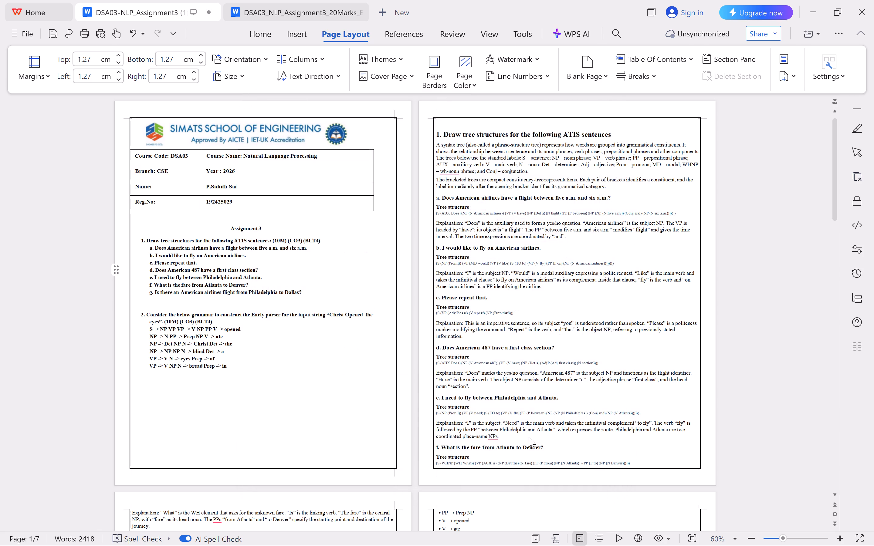
pyautogui.scroll(-3, 476, 319)
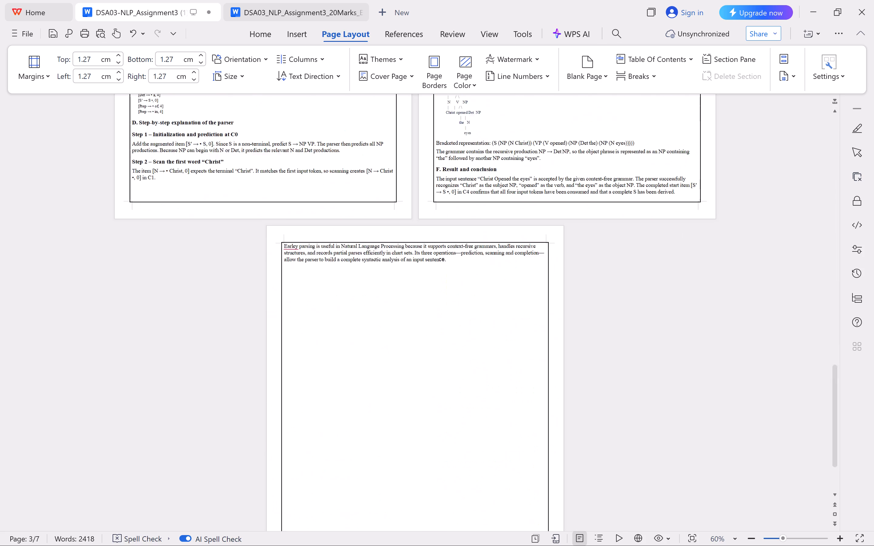
pyautogui.scroll(-2, 476, 319)
pyautogui.hotkey('ctrl', 's')
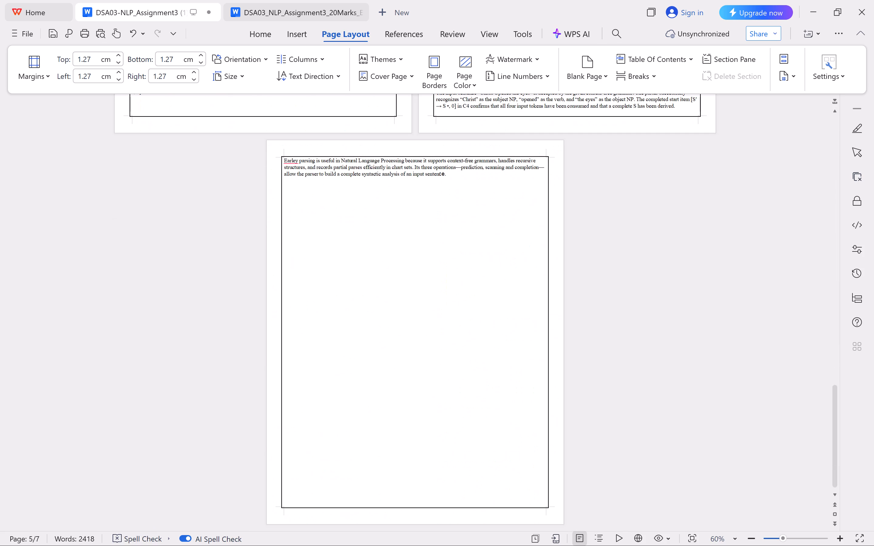
# Check the page border and layout on every page from the last back to the first.
pyautogui.scroll(3, 476, 319)
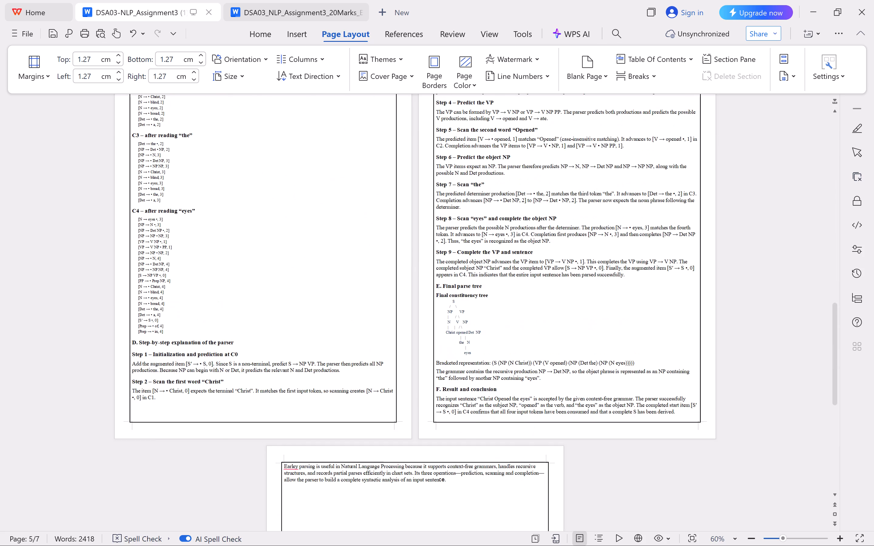
pyautogui.scroll(3, 476, 319)
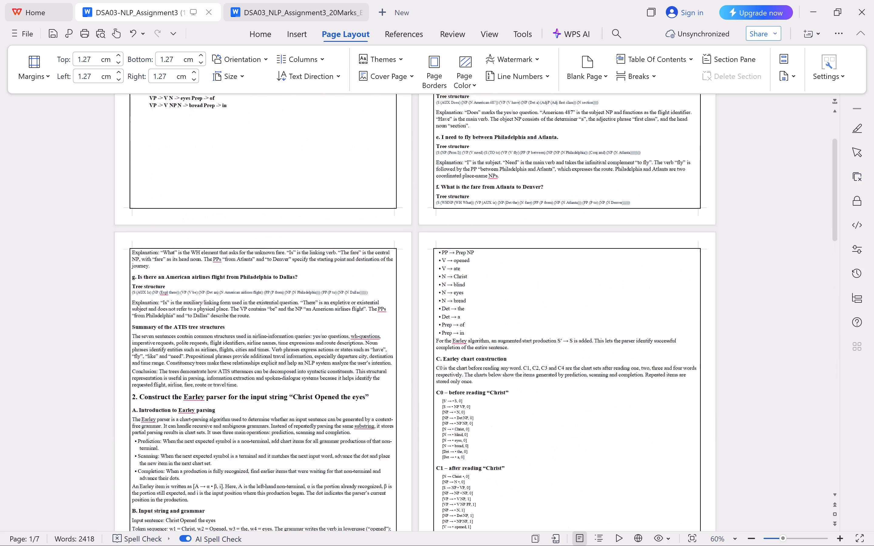
pyautogui.scroll(2, 476, 319)
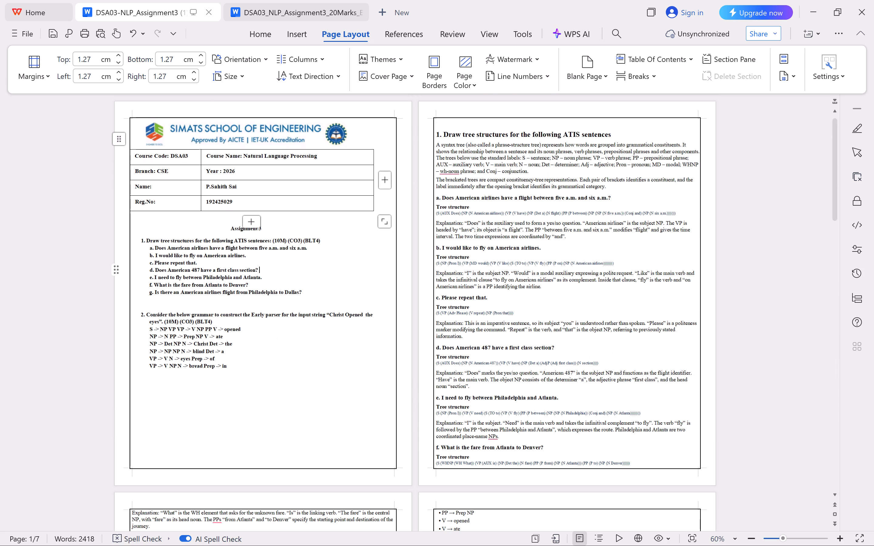
# Print all pages with Microsoft Print to PDF as "Assignment 3" in the "Assignments" folder inside "NAtural Language Processing".
pyautogui.click(88, 34)
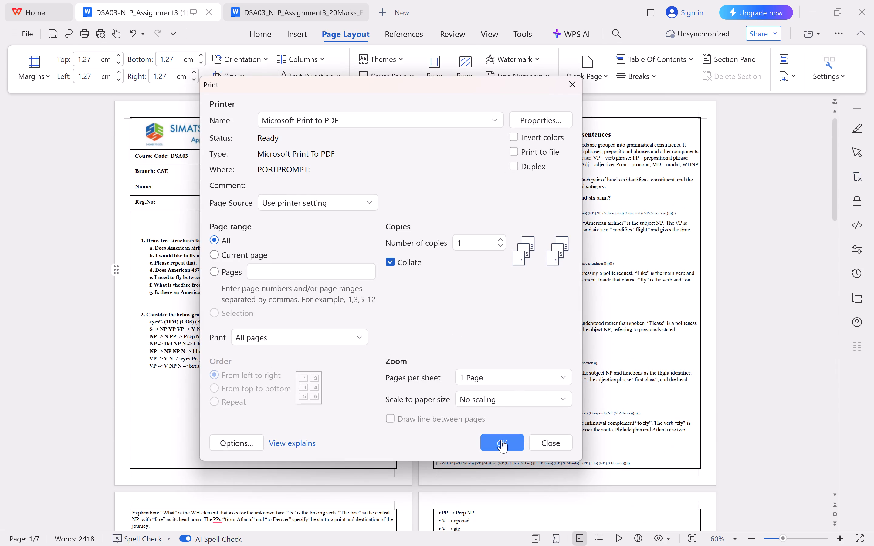
pyautogui.click(500, 441)
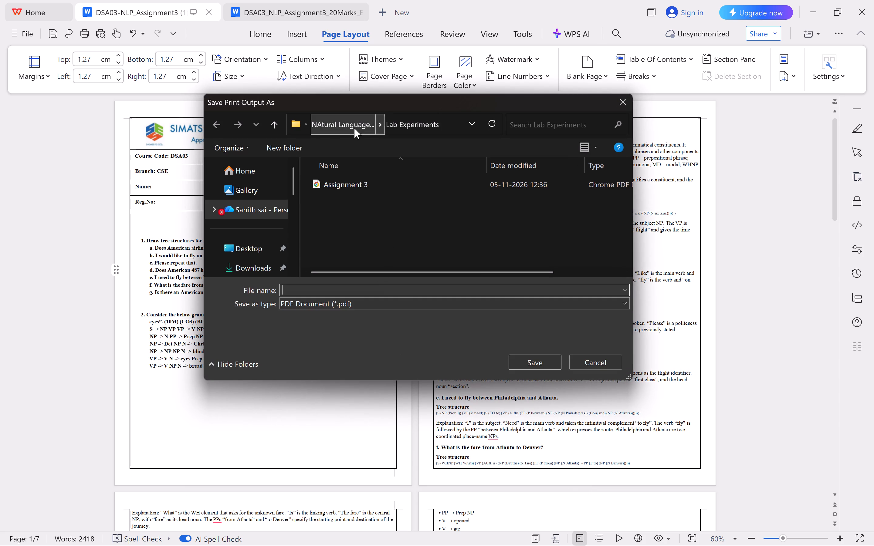
pyautogui.click(351, 125)
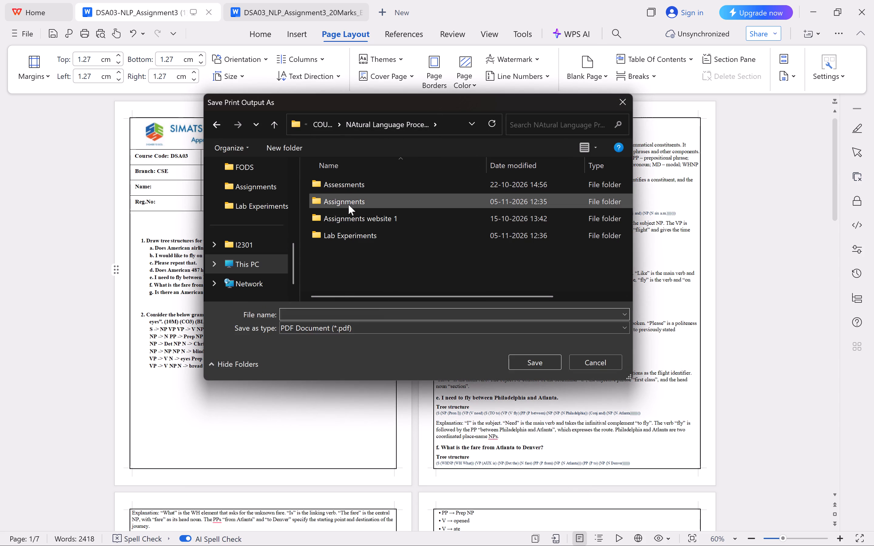
pyautogui.doubleClick(348, 204)
pyautogui.click(335, 317)
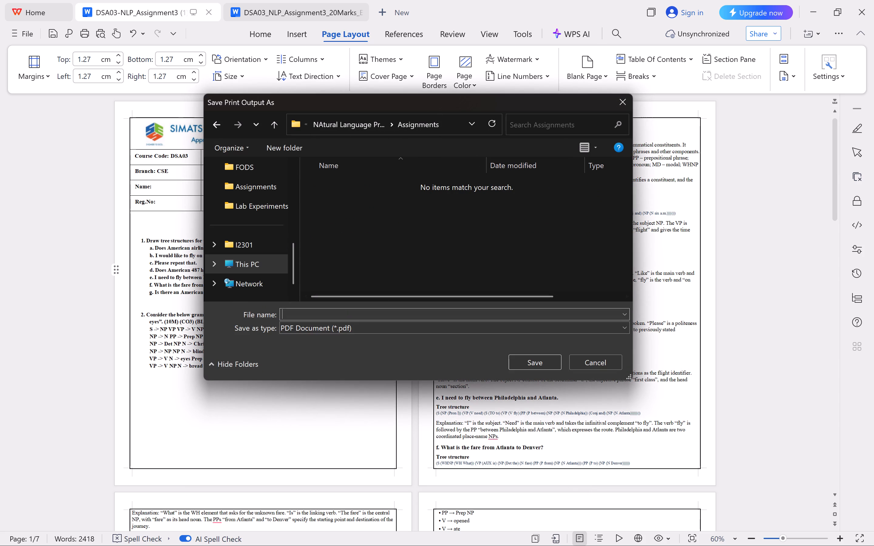
pyautogui.write('Assignment')
pyautogui.press('space')
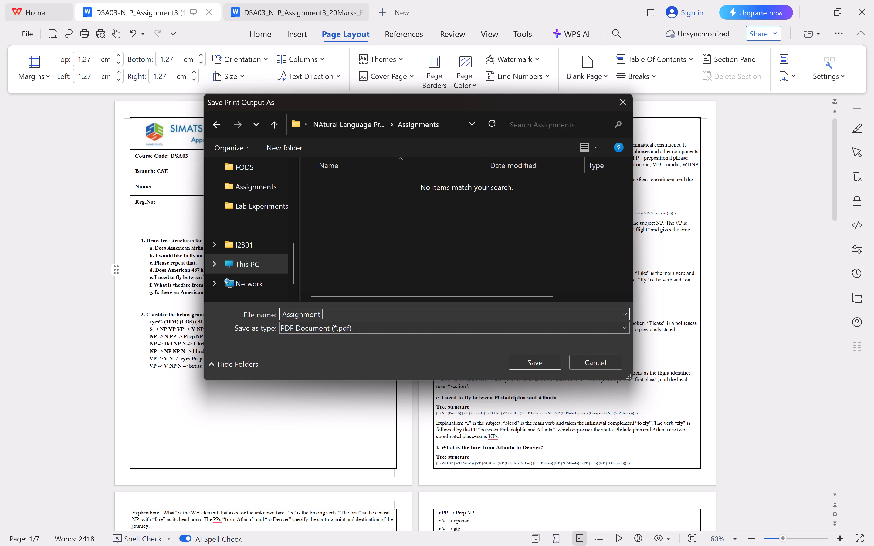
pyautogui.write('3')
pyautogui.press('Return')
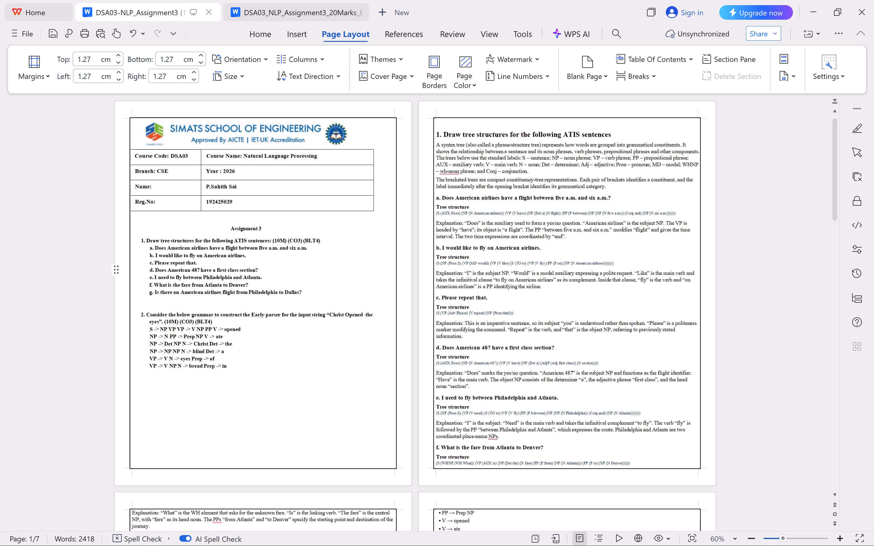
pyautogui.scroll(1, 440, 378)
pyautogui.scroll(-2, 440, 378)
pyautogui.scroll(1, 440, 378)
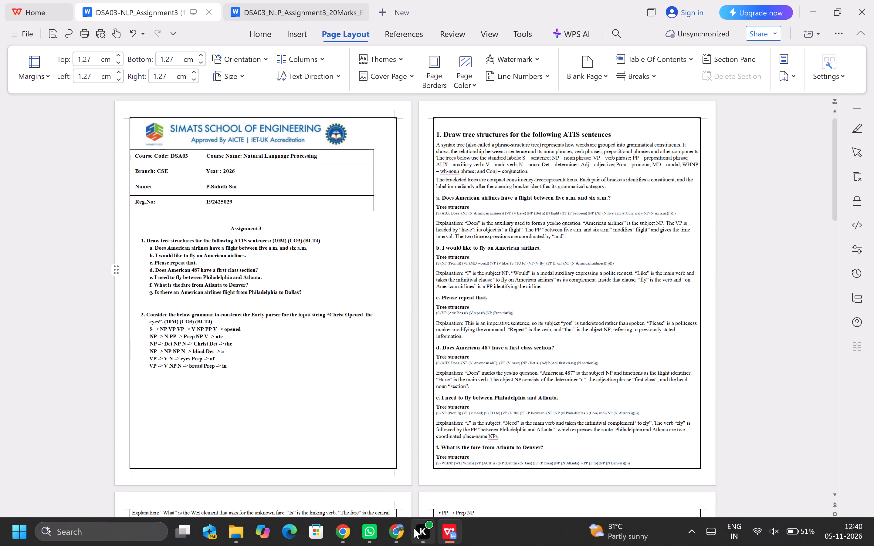
# Switch to the Chrome window that holds the DSA0311 Google Classroom classwork.
pyautogui.click(398, 533)
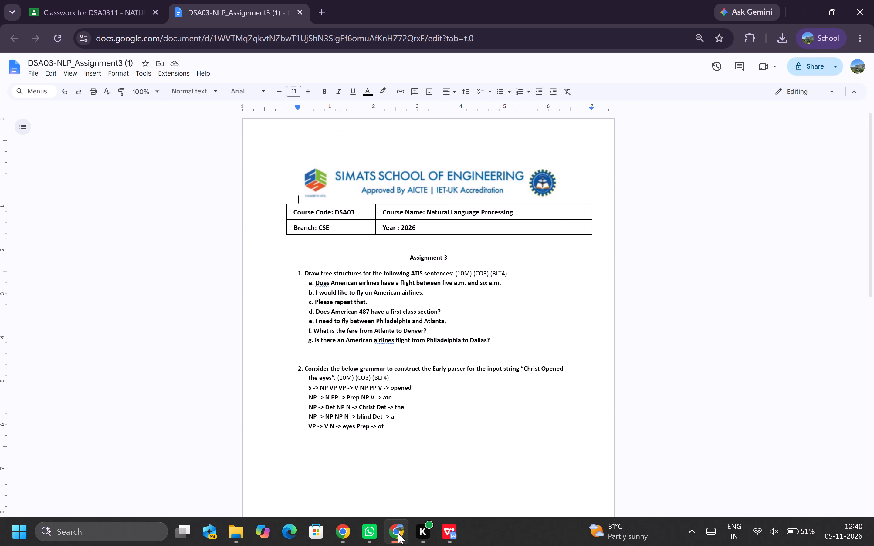
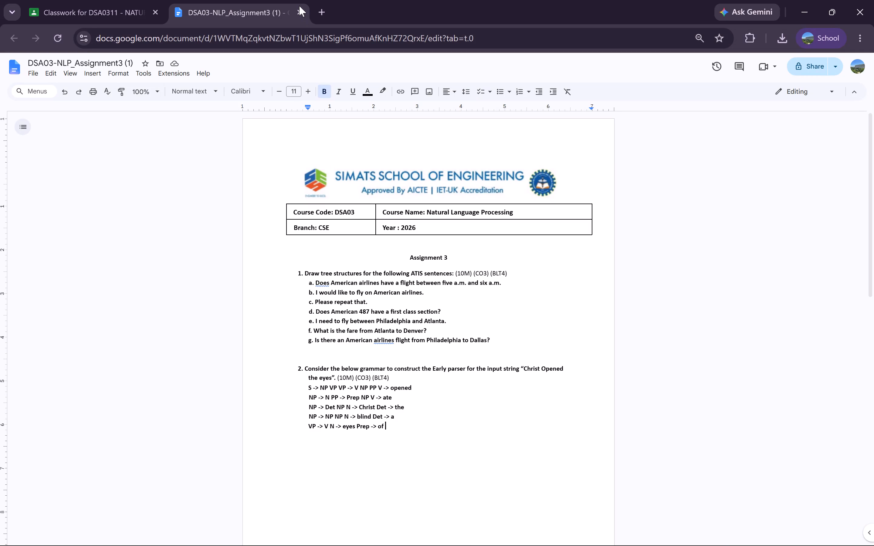
# Close the DSA03-NLP_Assignment3 (1) document and its PDF preview to return to the DSA0311 classwork list, dismissing the chat notification.
pyautogui.click(299, 6)
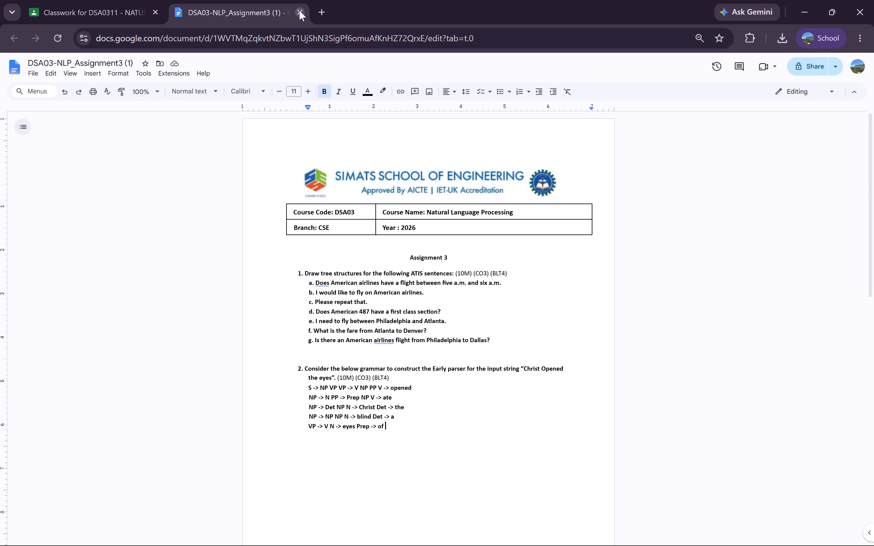
pyautogui.click(299, 10)
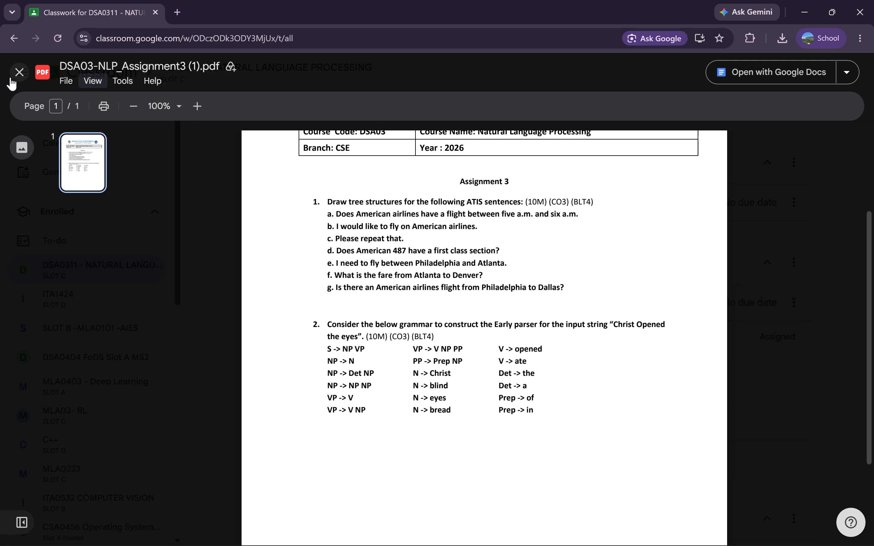
pyautogui.click(24, 67)
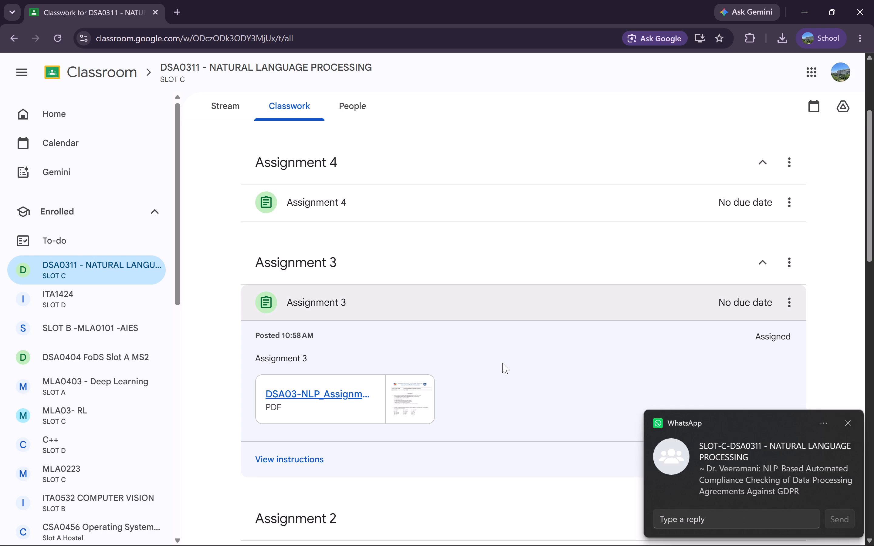
pyautogui.click(847, 422)
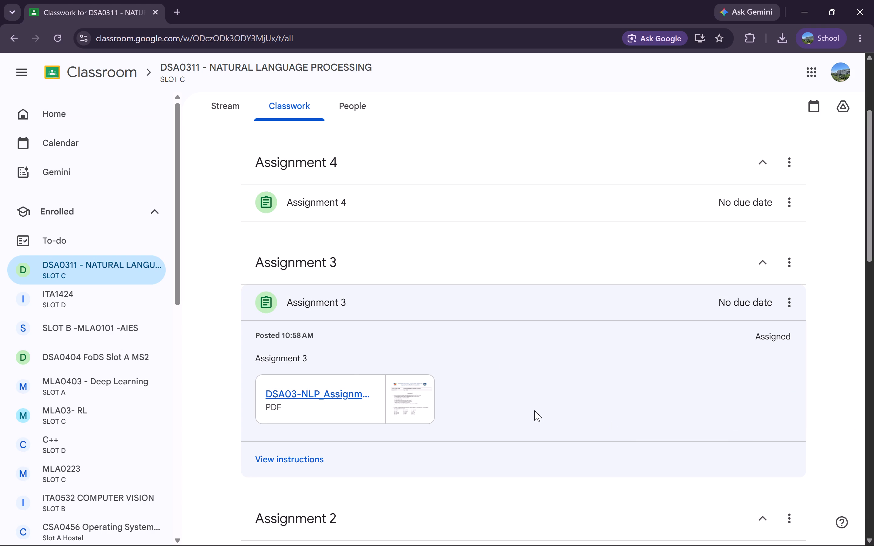
# Open the full instructions page of Assignment 3 in the DSA0311 - NATURAL LANGUAGE PROCESSING classwork.
pyautogui.click(336, 305)
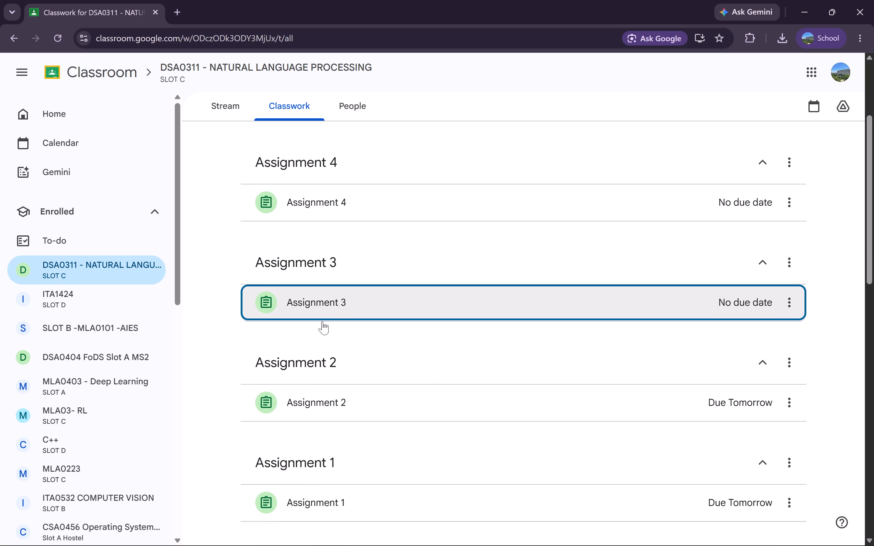
pyautogui.click(345, 300)
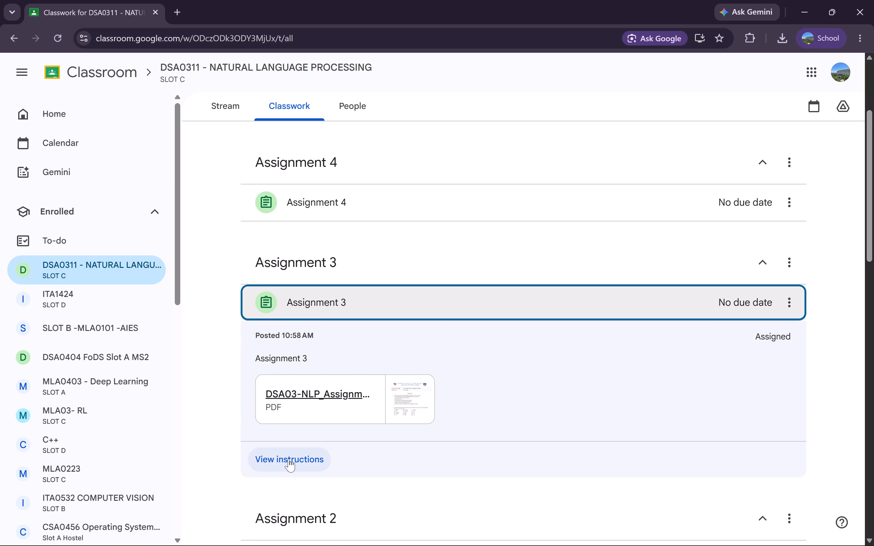
pyautogui.click(289, 460)
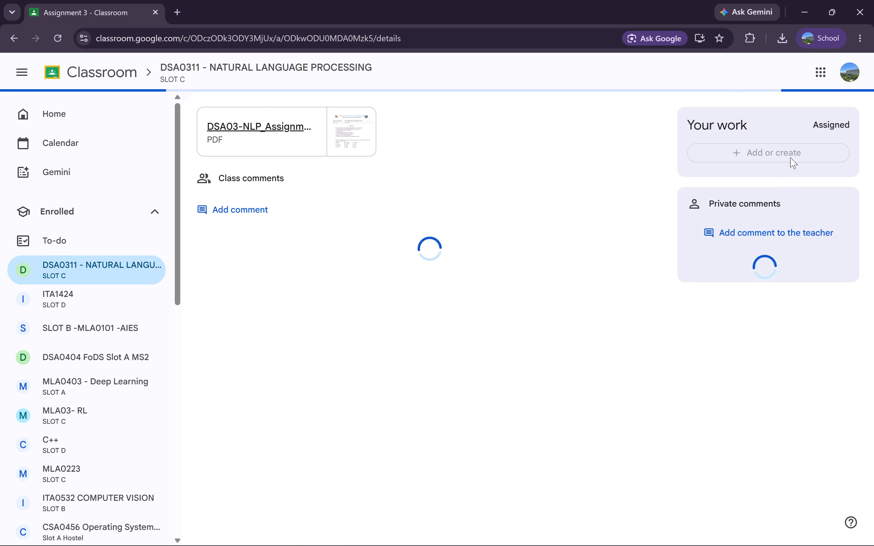
# Start attaching a file to the Assignment 3 work by browsing the computer for an upload.
pyautogui.click(785, 149)
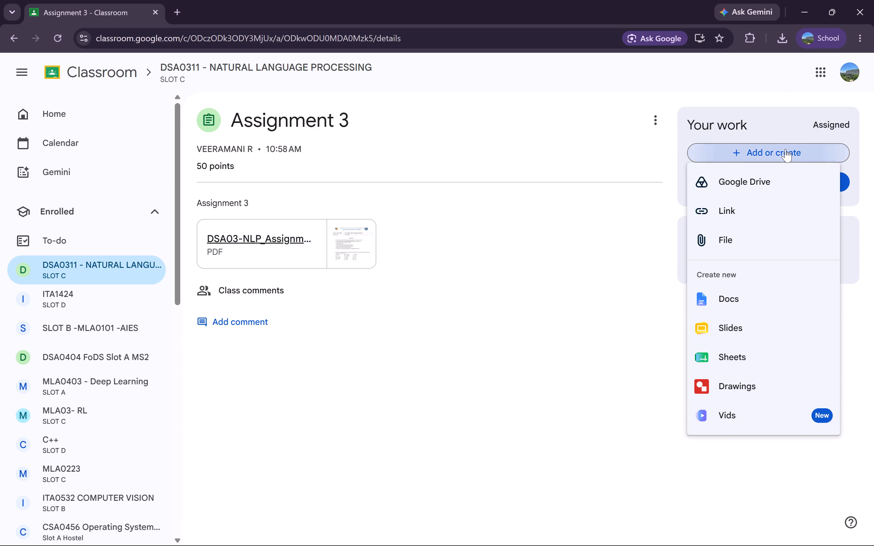
pyautogui.click(735, 240)
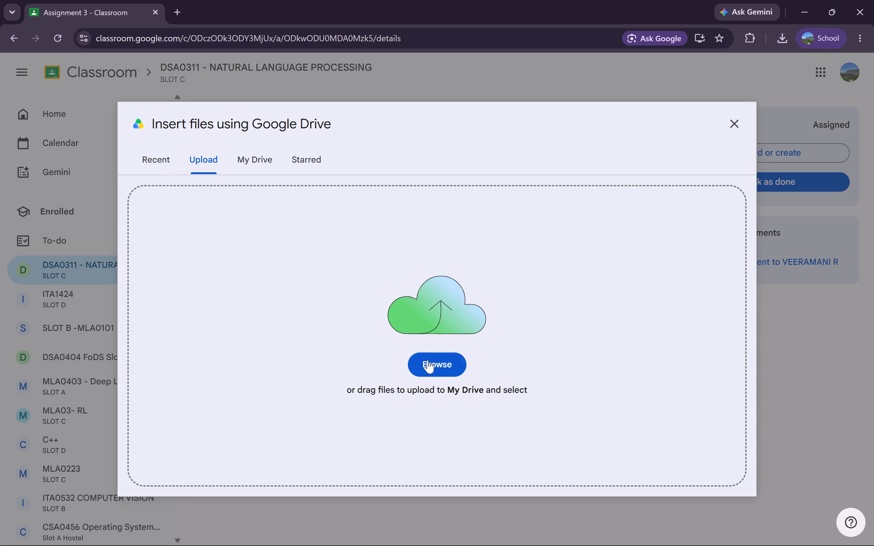
pyautogui.click(433, 363)
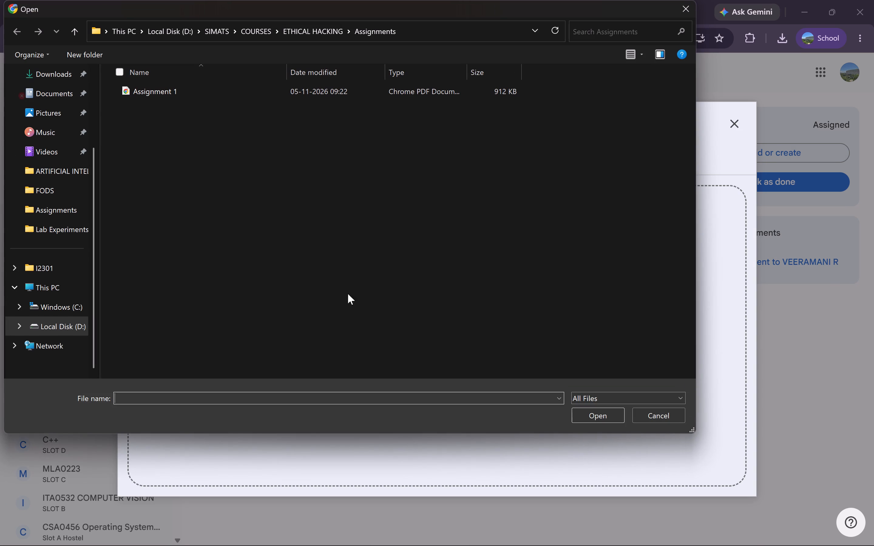
# Attach the "Assignment 3" PDF from the "Assignments" folder inside COURSES > "NAtural Language Processing" to the Assignment 3 submission.
pyautogui.click(256, 31)
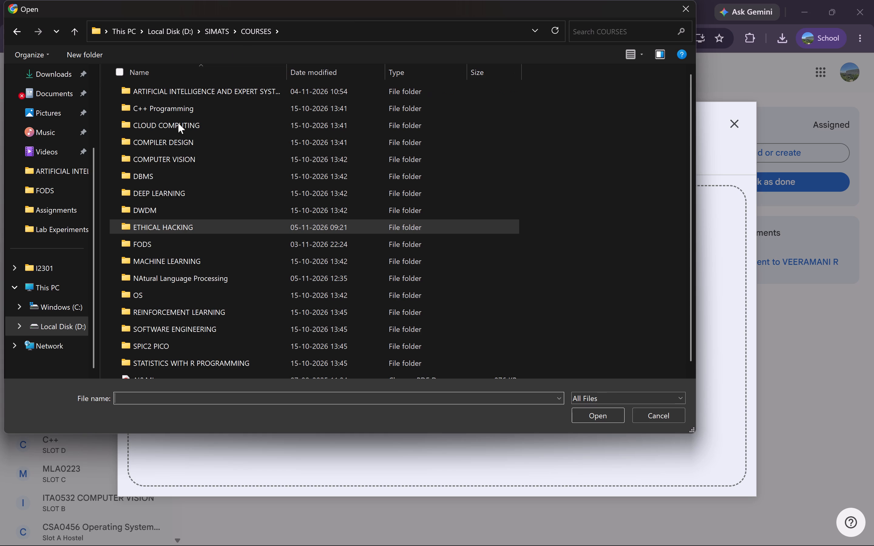
pyautogui.doubleClick(174, 277)
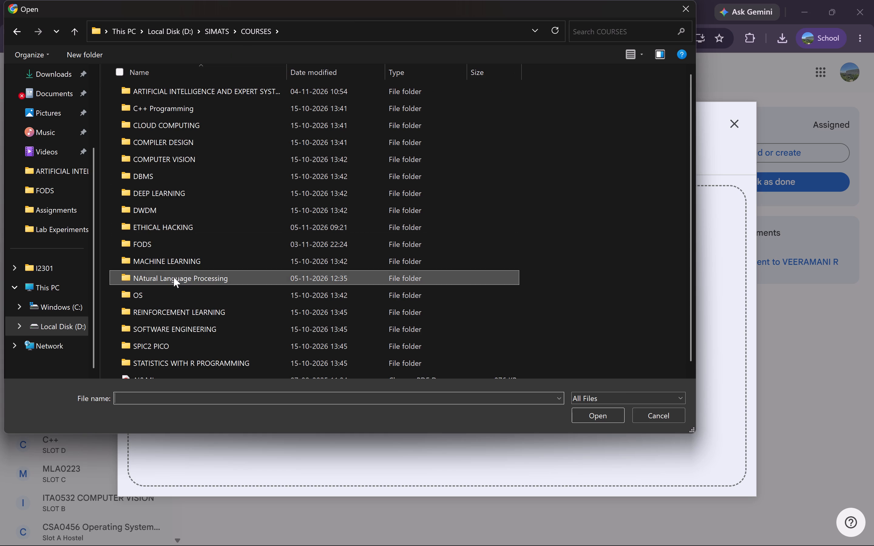
pyautogui.doubleClick(194, 110)
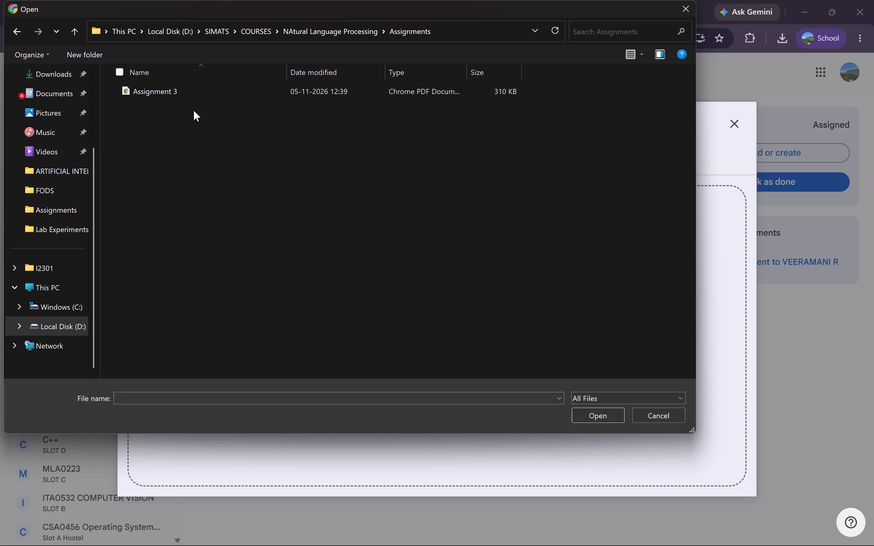
pyautogui.click(194, 97)
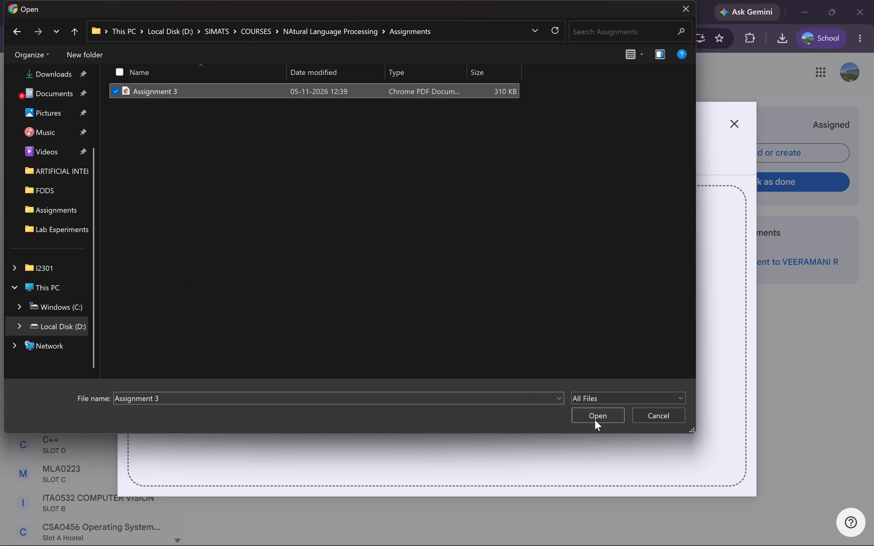
pyautogui.click(597, 418)
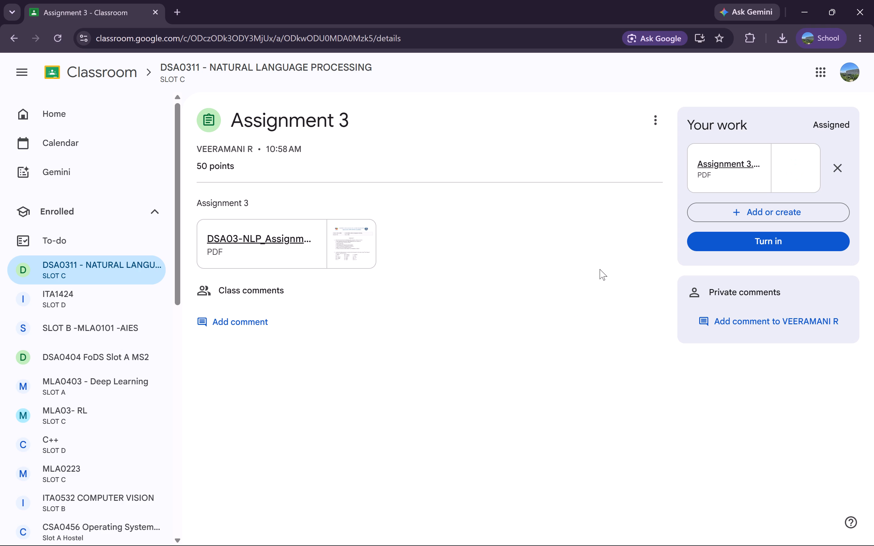
# Turn in the attached work for Assignment 3 and confirm the submission.
pyautogui.click(757, 237)
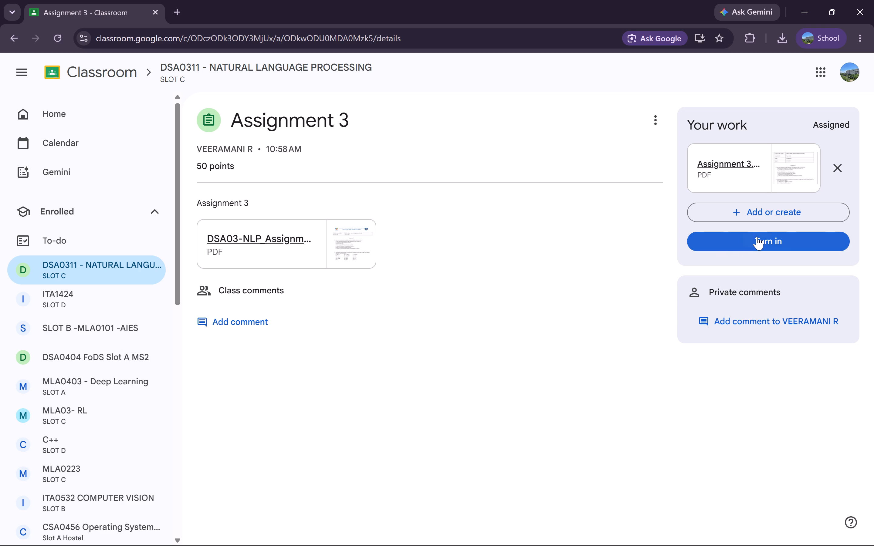
pyautogui.click(541, 339)
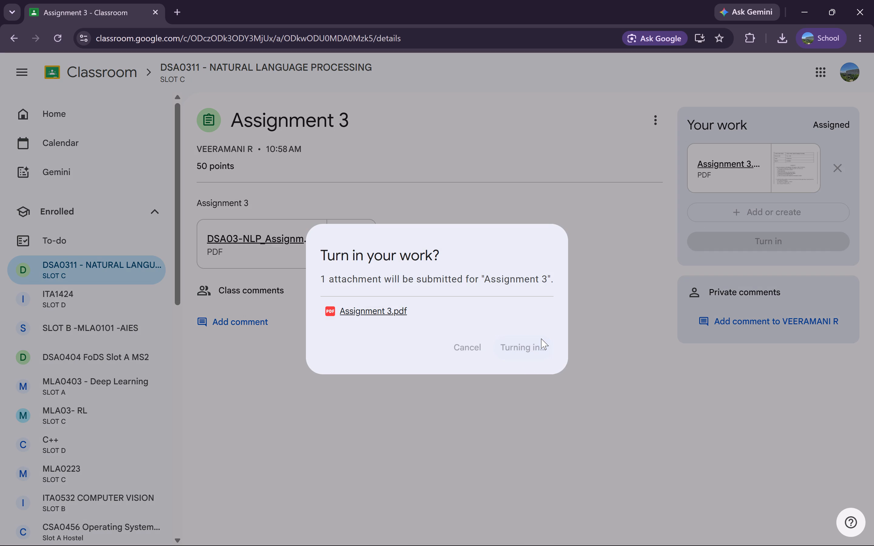
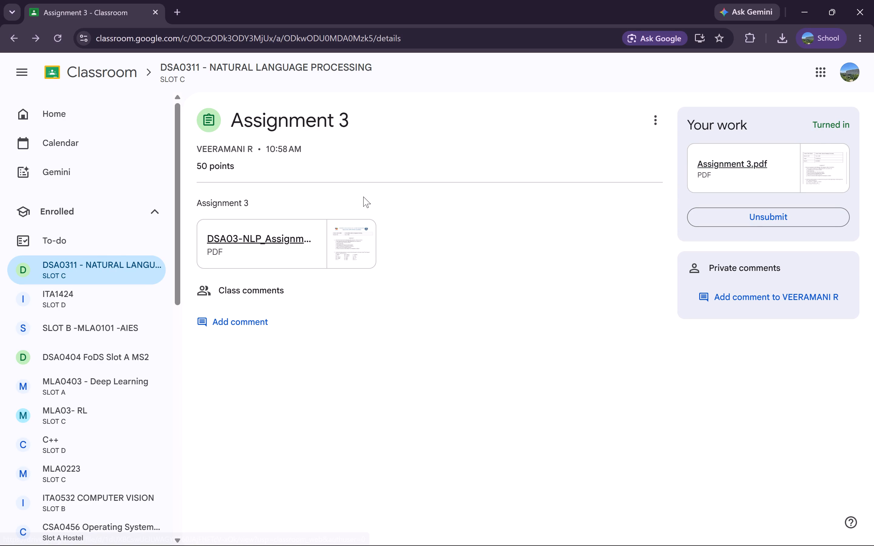
# Return to the DSA0311 classwork list, collapse the Assignment 3 entry and open the Assignment 1 entry.
pyautogui.click(16, 35)
pyautogui.click(306, 296)
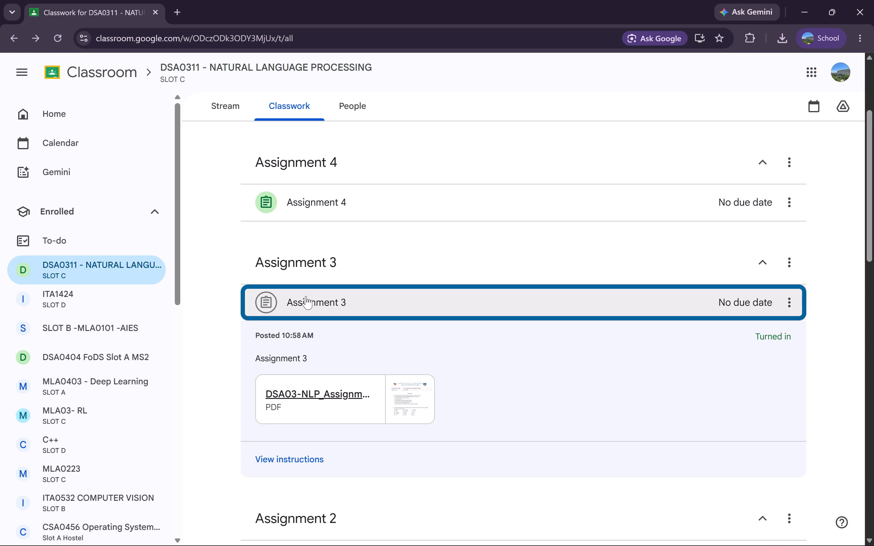
pyautogui.scroll(-1, 320, 396)
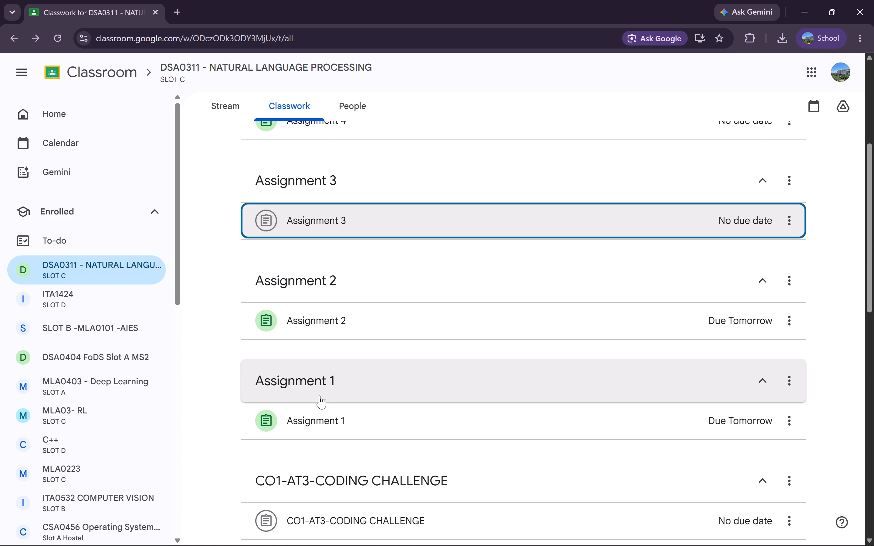
pyautogui.click(325, 417)
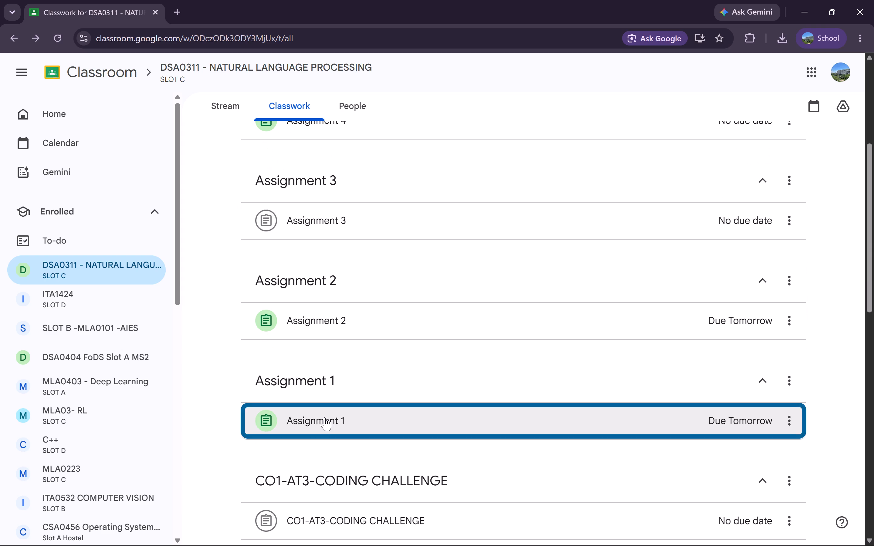
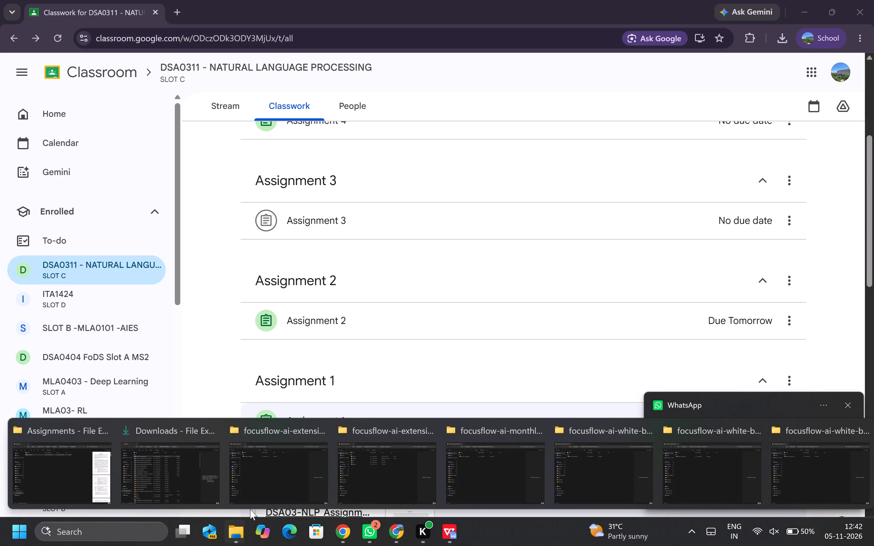
# Open DSA03-NLP_Assignment3 (1) from the Downloads folder to check the document, and close it again.
pyautogui.click(111, 429)
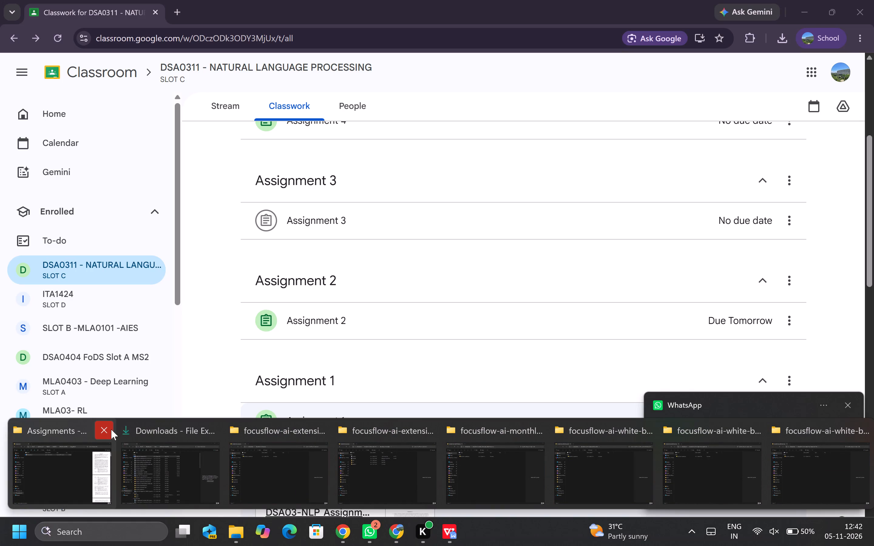
pyautogui.click(111, 429)
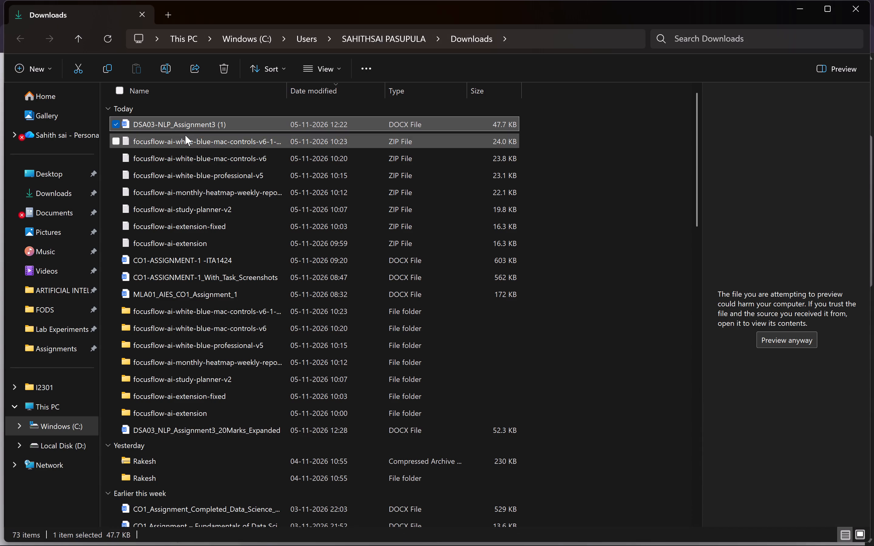
pyautogui.doubleClick(184, 122)
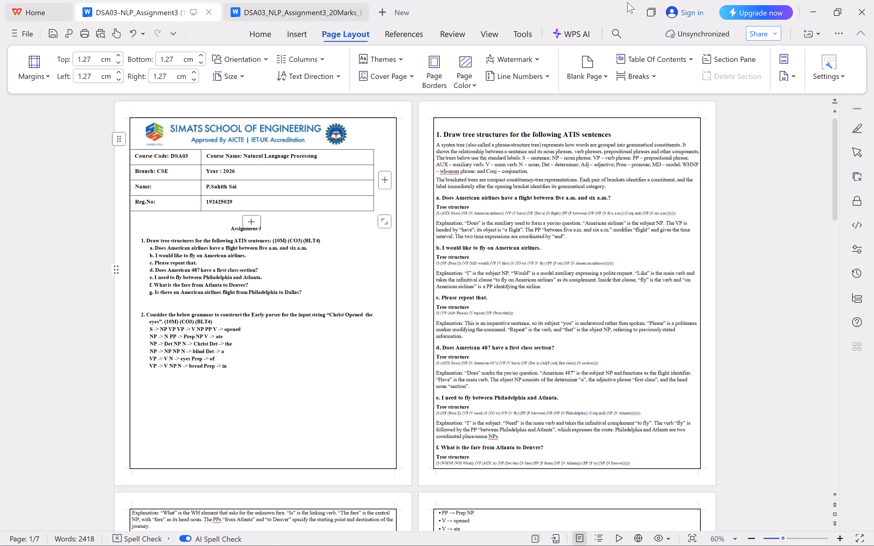
pyautogui.click(871, 0)
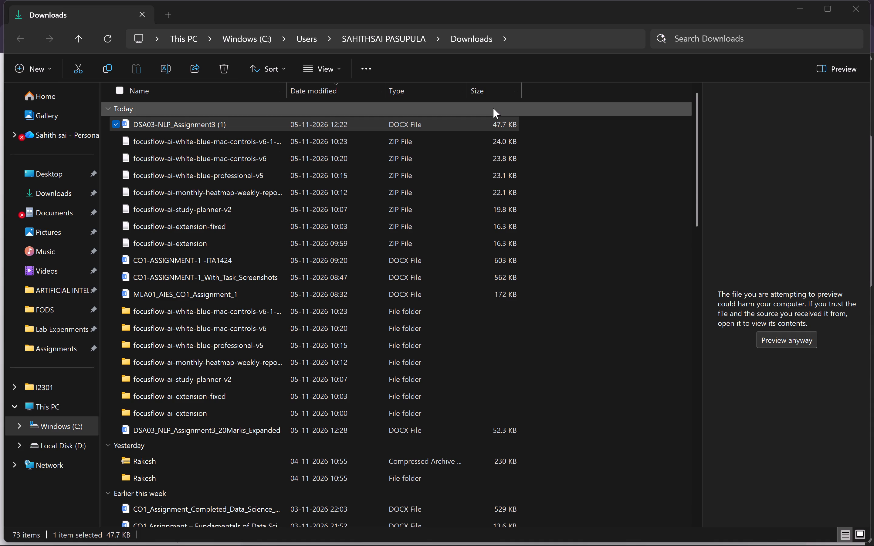
# Copy the DSA03-NLP_Assignment3 (1) file from the Downloads folder.
pyautogui.hotkey('ctrl', 'c')
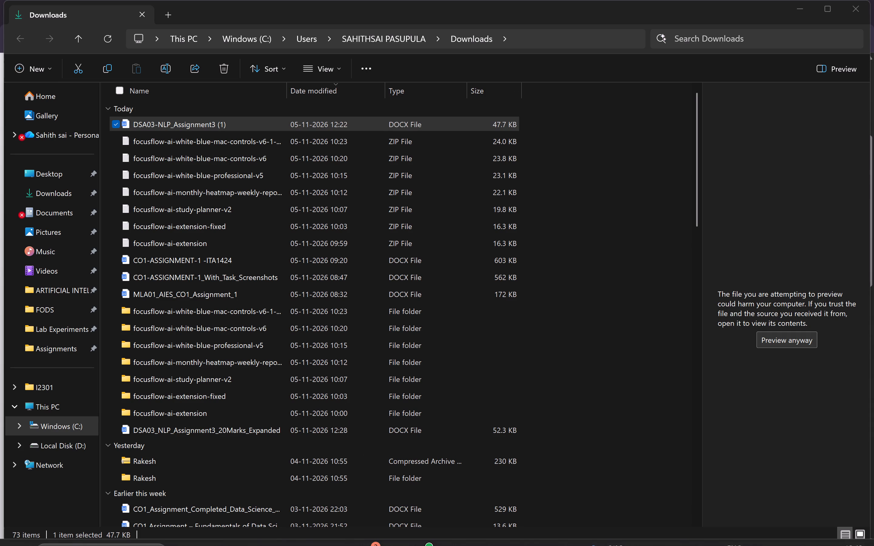
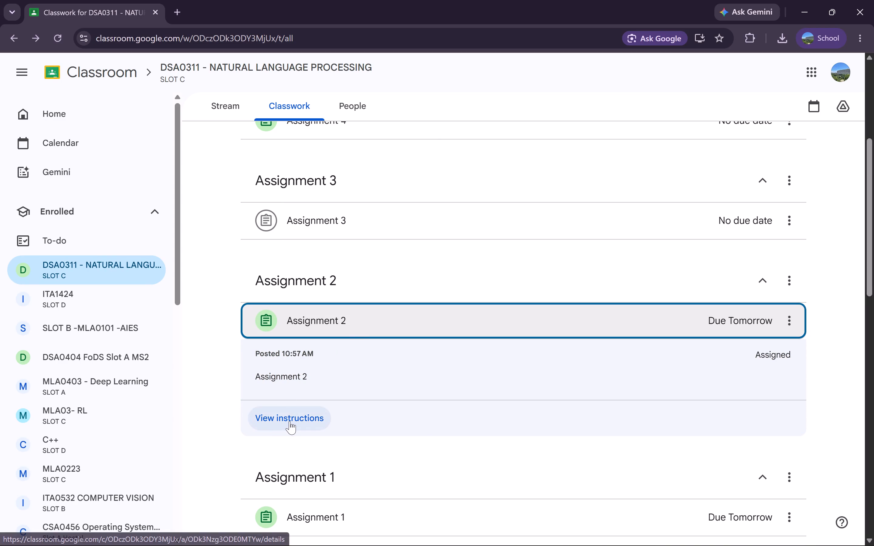
# Open the DSA03-NLP_Assignment2 (2).pdf attachment from the Assignment 2 instructions and read through its questions.
pyautogui.click(290, 421)
pyautogui.click(310, 406)
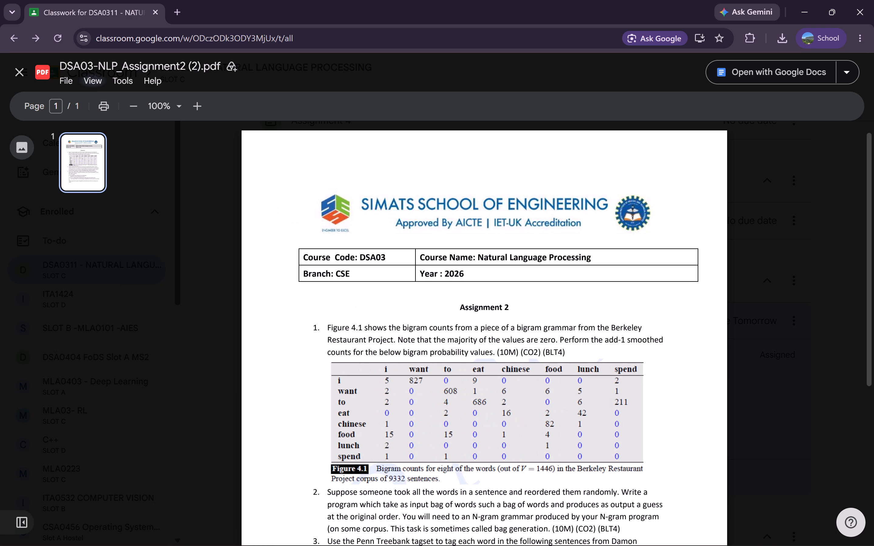
pyautogui.scroll(-1, 439, 357)
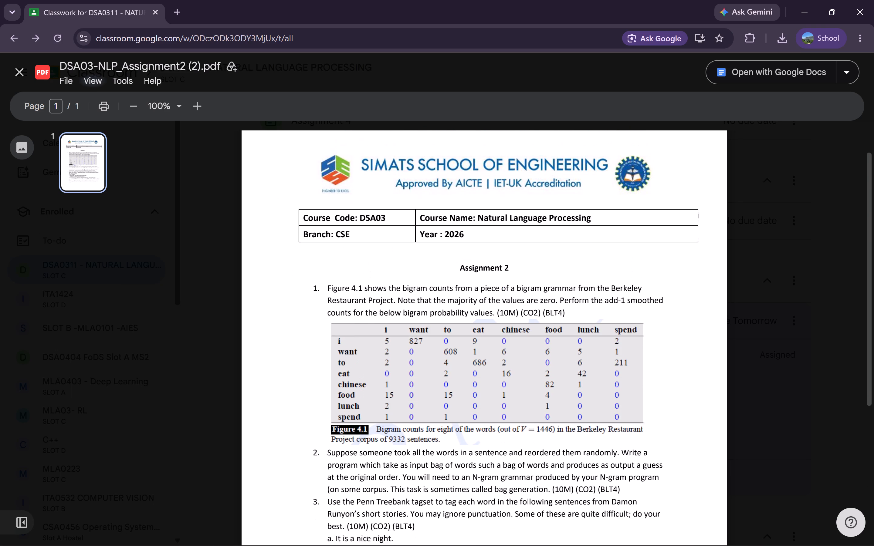
pyautogui.scroll(-1, 439, 357)
pyautogui.scroll(3, 439, 357)
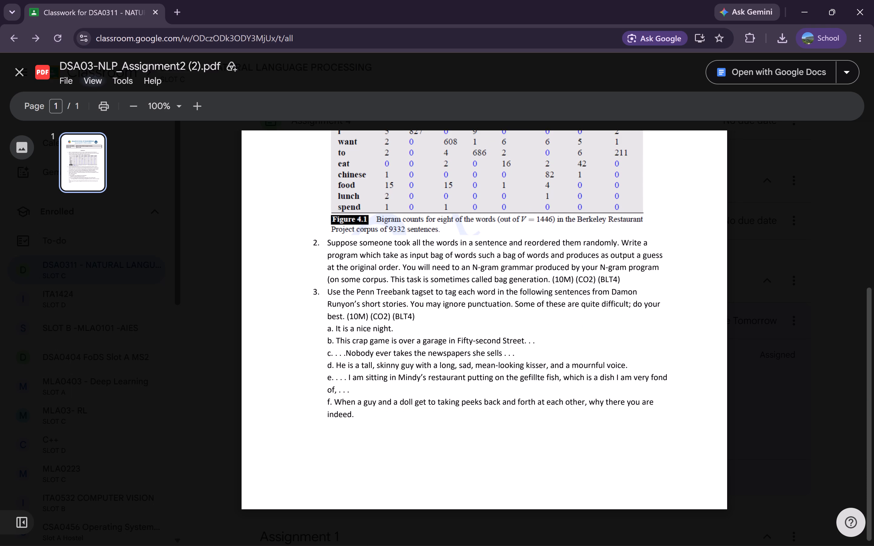
pyautogui.scroll(5, 439, 357)
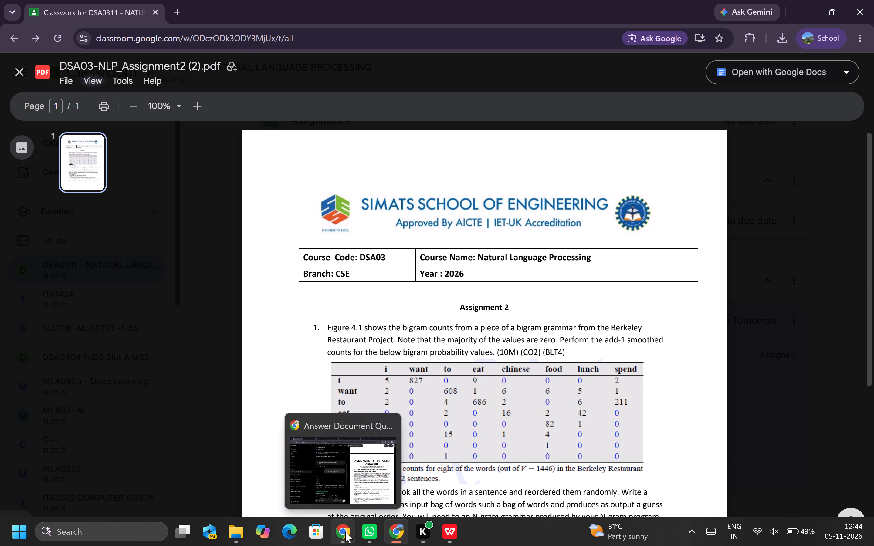
# Close all the open focusflow-ai File Explorer windows, keeping only the Downloads window.
pyautogui.click(345, 532)
pyautogui.click(233, 530)
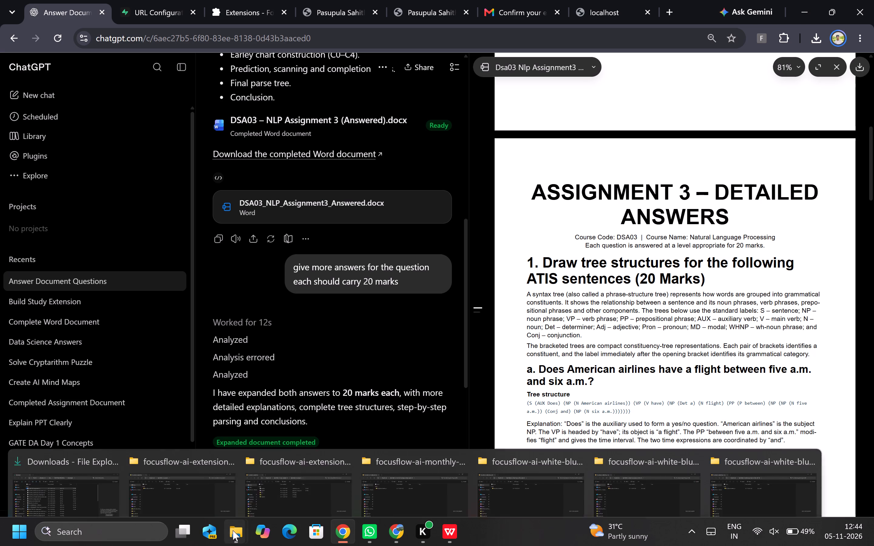
pyautogui.click(466, 430)
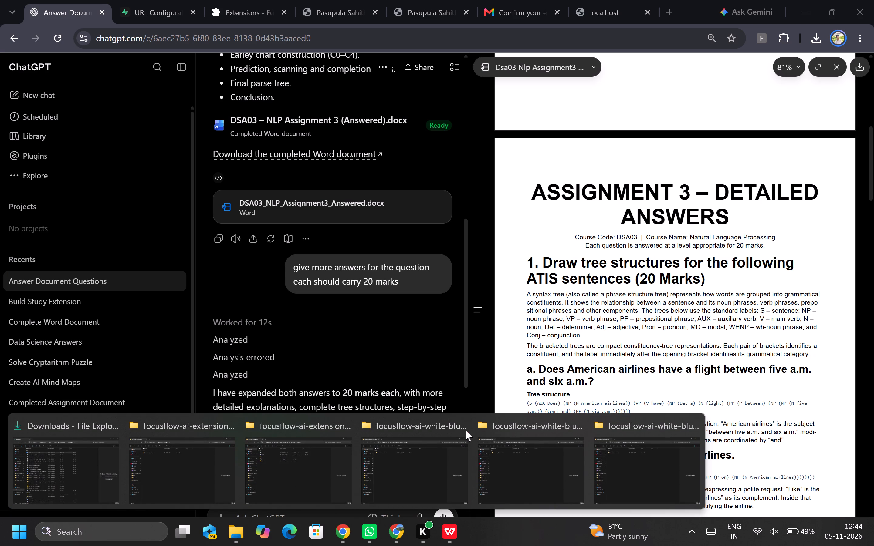
pyautogui.click(461, 425)
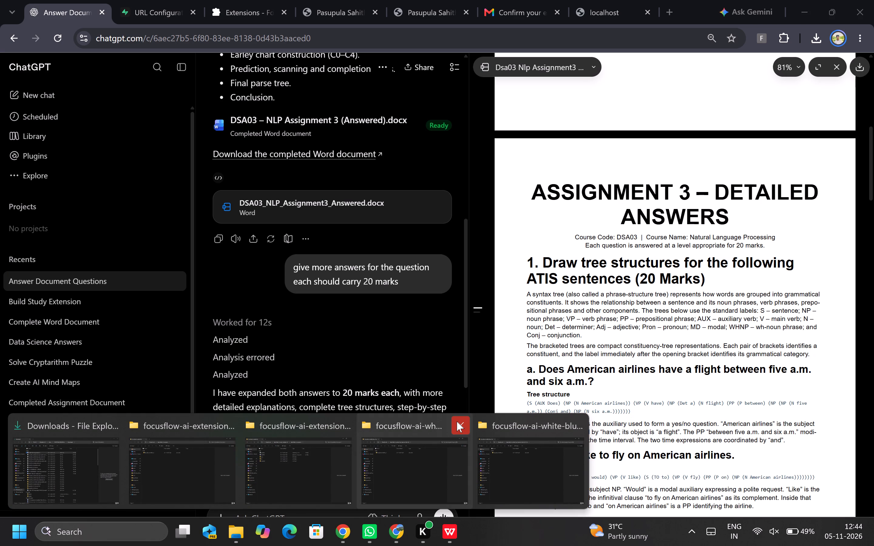
pyautogui.click(459, 424)
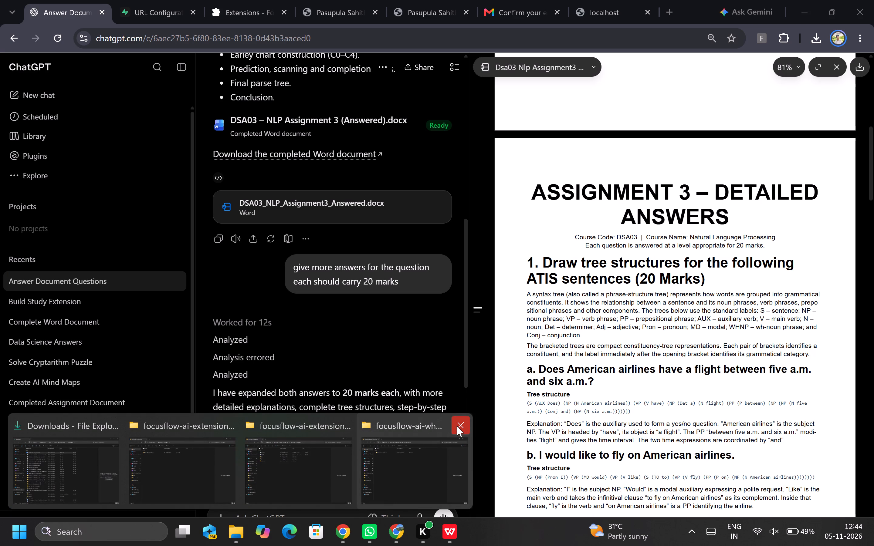
pyautogui.click(457, 426)
pyautogui.click(401, 427)
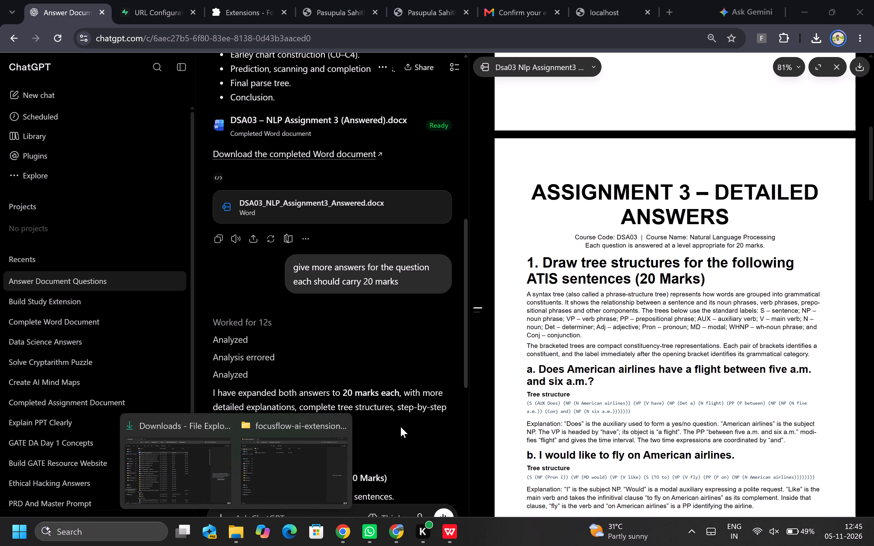
pyautogui.click(342, 425)
# Open DSA03-NLP_Assignment3 (1) from the Downloads folder, change its course code to DSA0311 in the header table, and save the document.
pyautogui.click(265, 469)
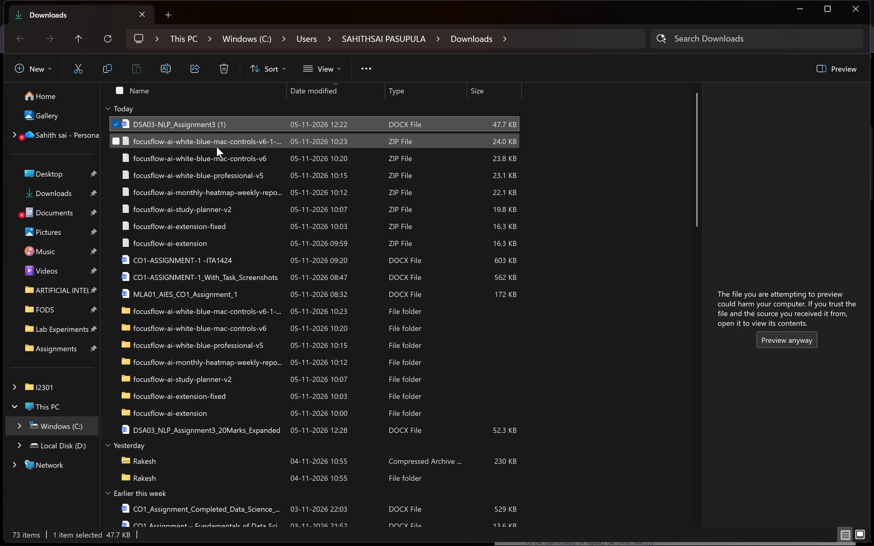
pyautogui.scroll(1, 217, 255)
pyautogui.doubleClick(223, 127)
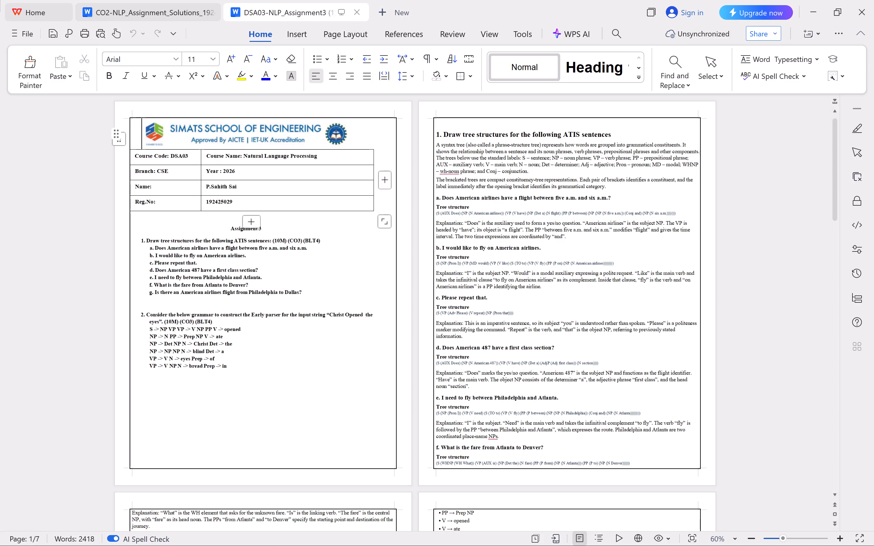
pyautogui.click(193, 156)
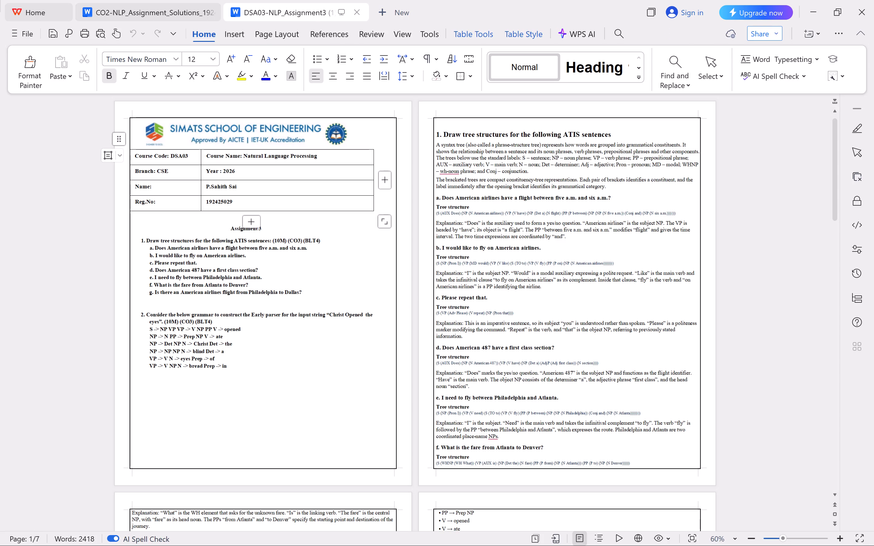
pyautogui.write('11')
pyautogui.press('BackSpace')
pyautogui.press('BackSpace')
pyautogui.press('BackSpace')
pyautogui.write('11')
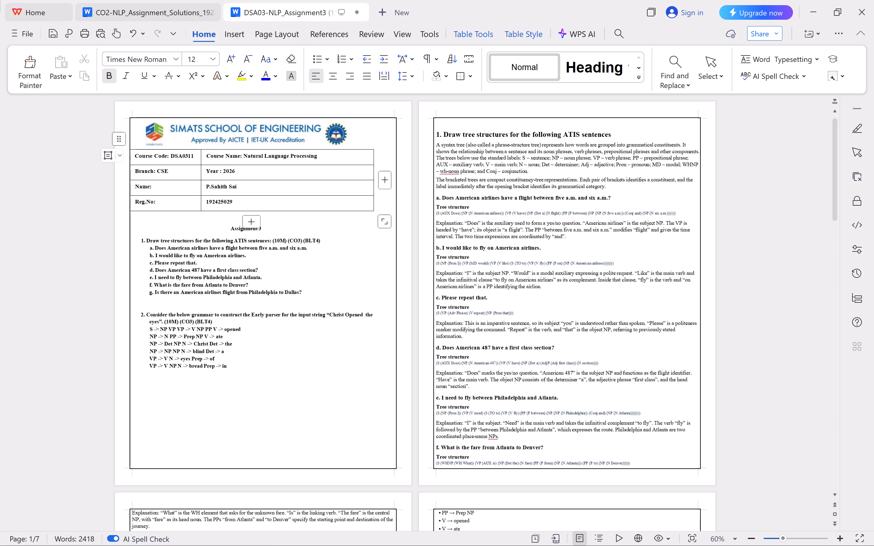
pyautogui.hotkey('ctrl', 's')
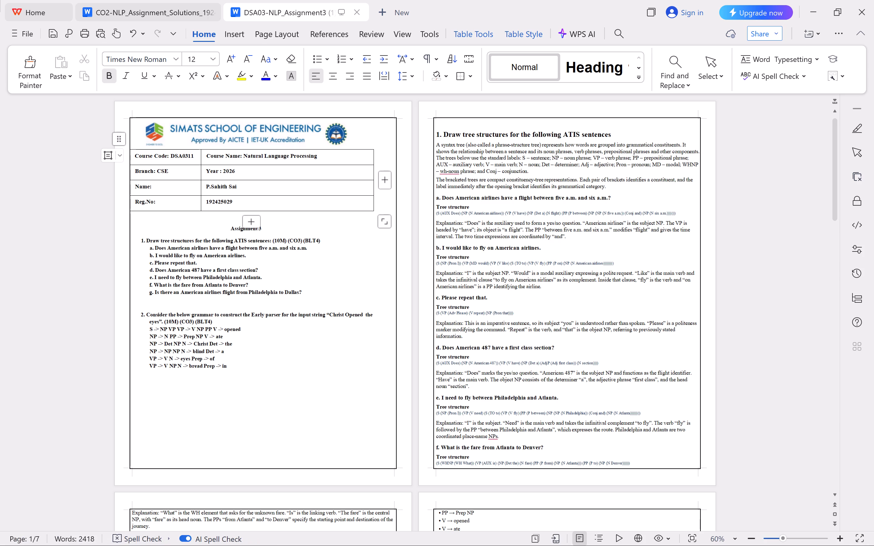
# Print all pages with Microsoft Print to PDF as Assignment 3 in the Assignments folder, replacing the existing file.
pyautogui.scroll(-1, 422, 259)
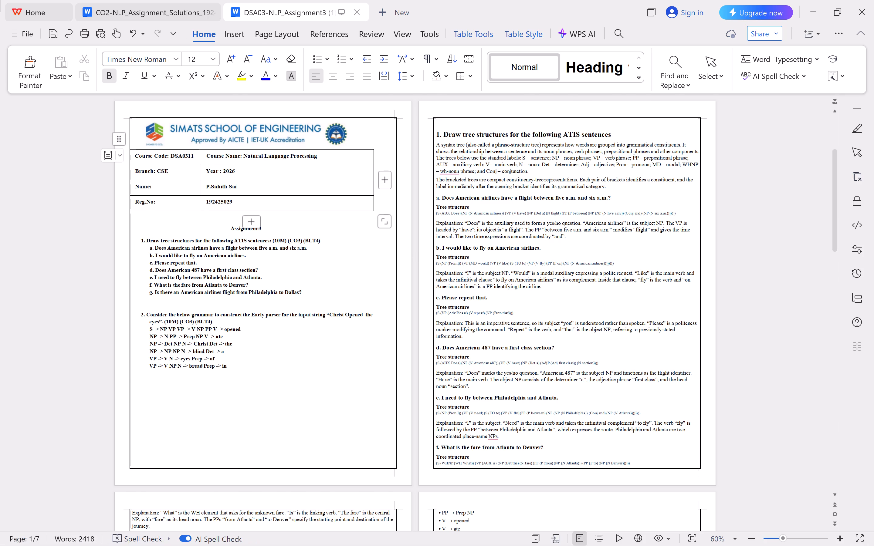
pyautogui.scroll(-1, 422, 259)
pyautogui.scroll(1, 422, 259)
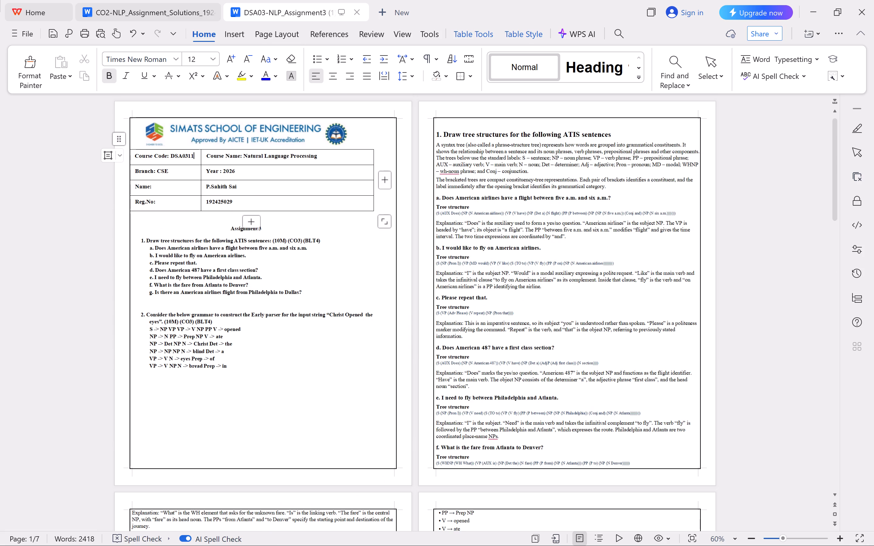
pyautogui.click(82, 31)
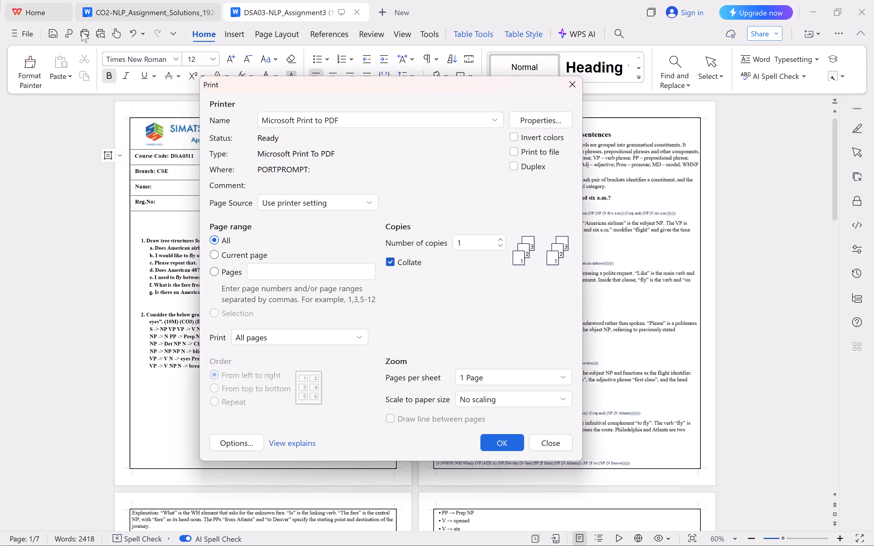
pyautogui.click(504, 442)
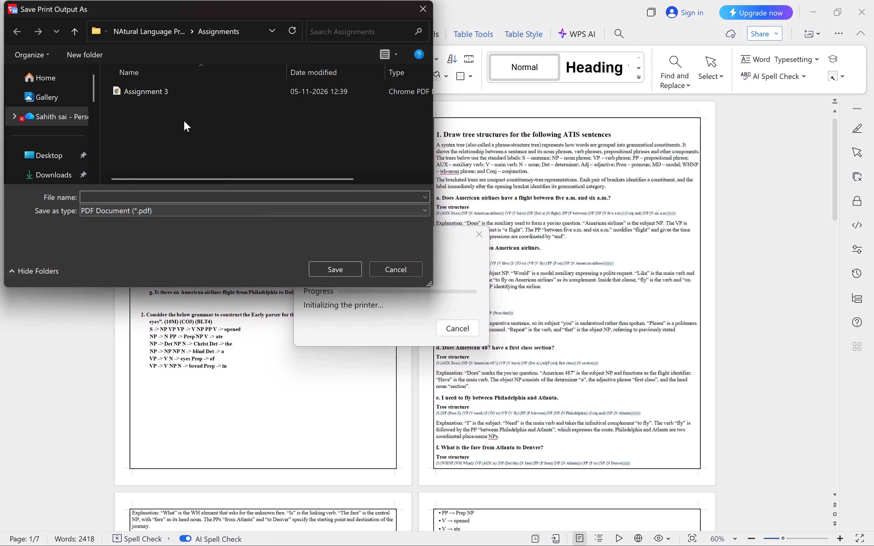
pyautogui.click(127, 195)
pyautogui.write('Assignment 3')
pyautogui.press('Return')
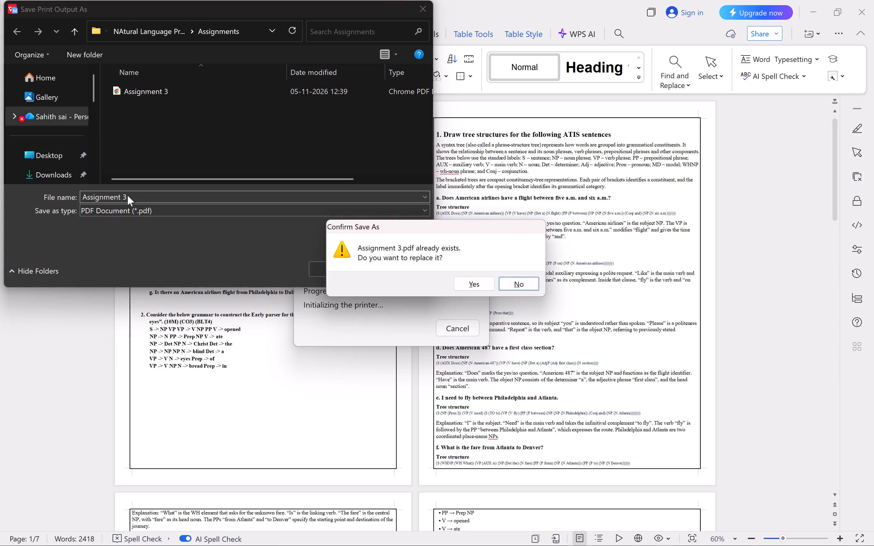
pyautogui.click(477, 282)
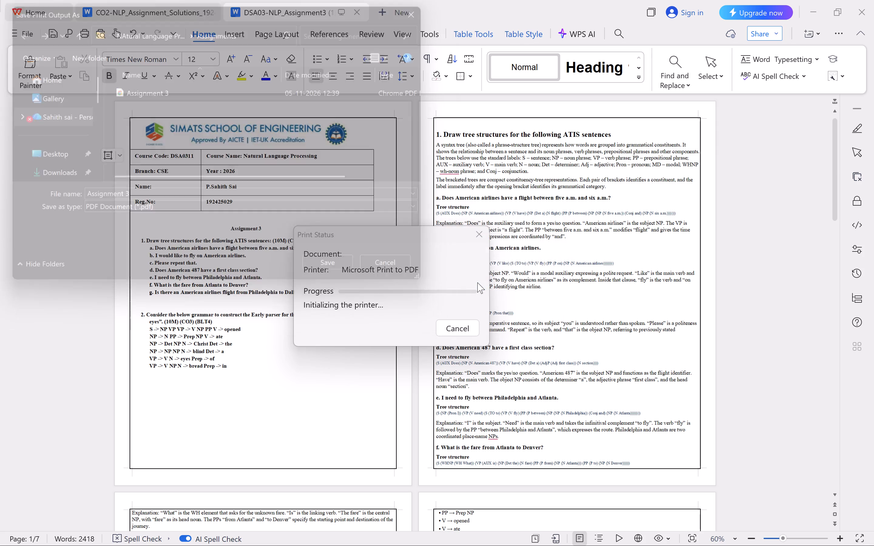
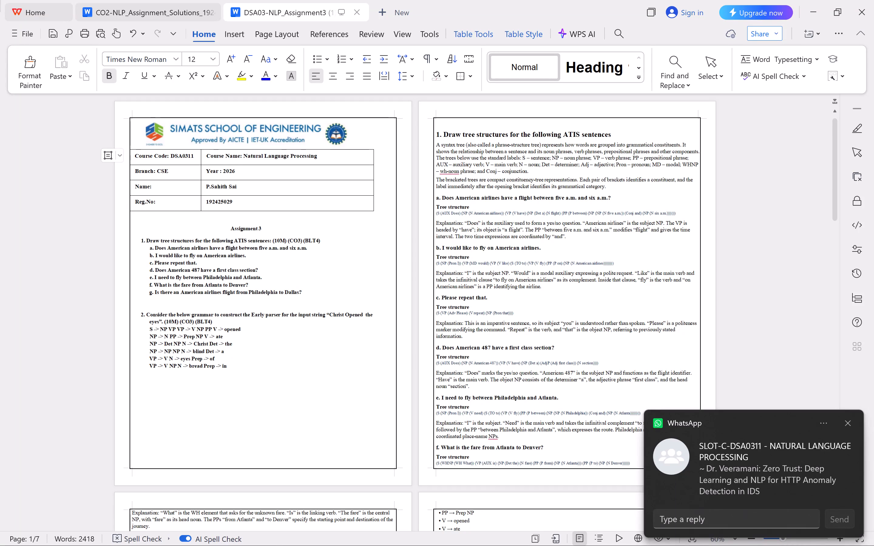
# Switch to Google Classroom in Chrome, close the open PDF preview, and open the full Assignment 3 instructions in the DSA0311 classwork.
pyautogui.click(845, 427)
pyautogui.scroll(1, 374, 303)
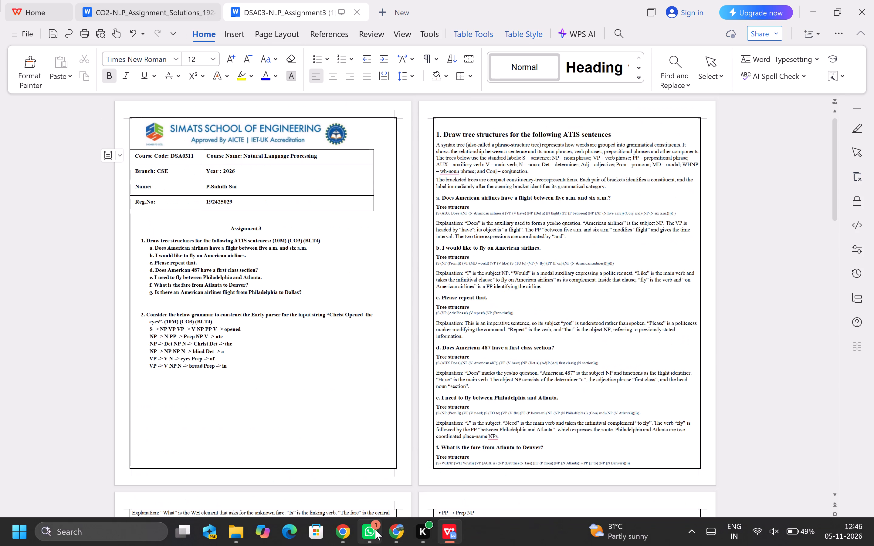
pyautogui.click(397, 530)
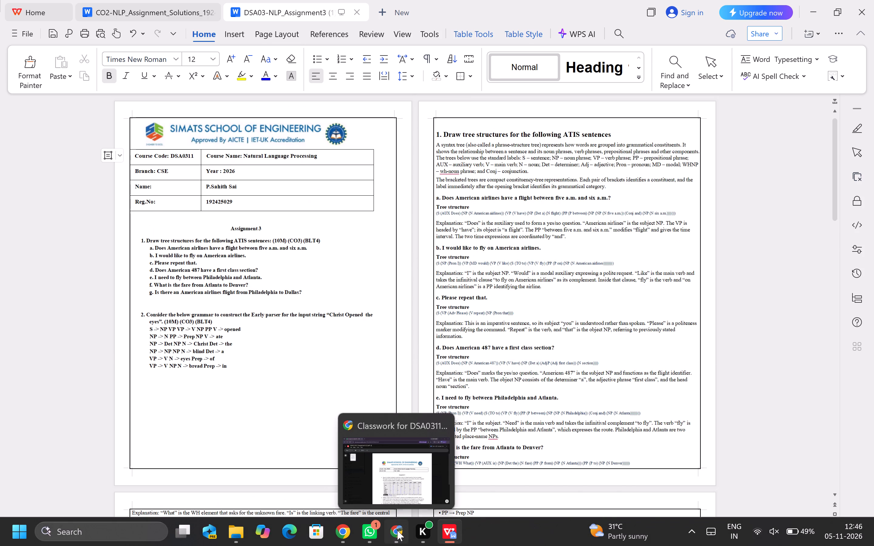
pyautogui.click(18, 73)
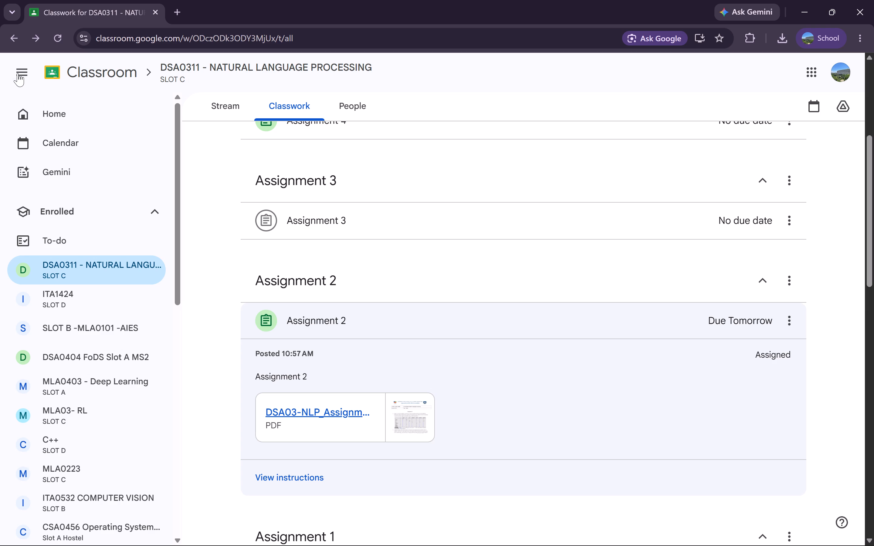
pyautogui.click(319, 225)
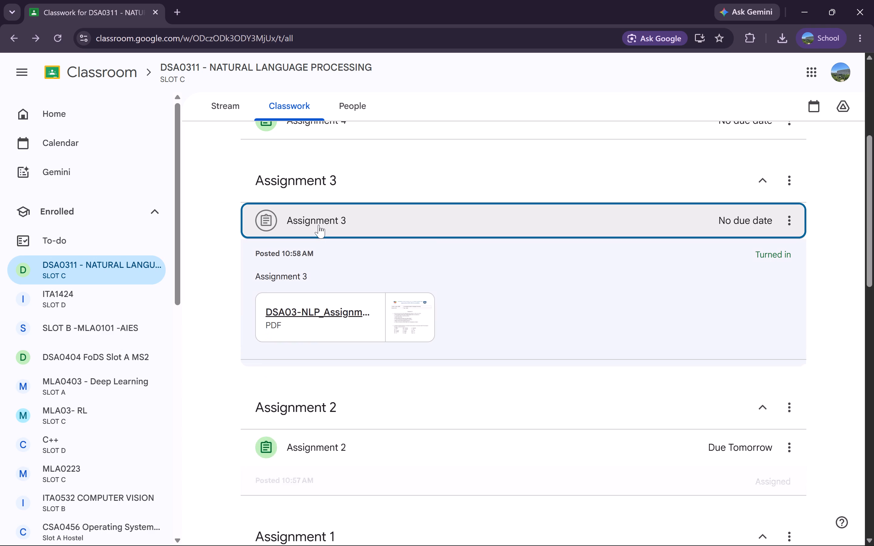
pyautogui.click(287, 367)
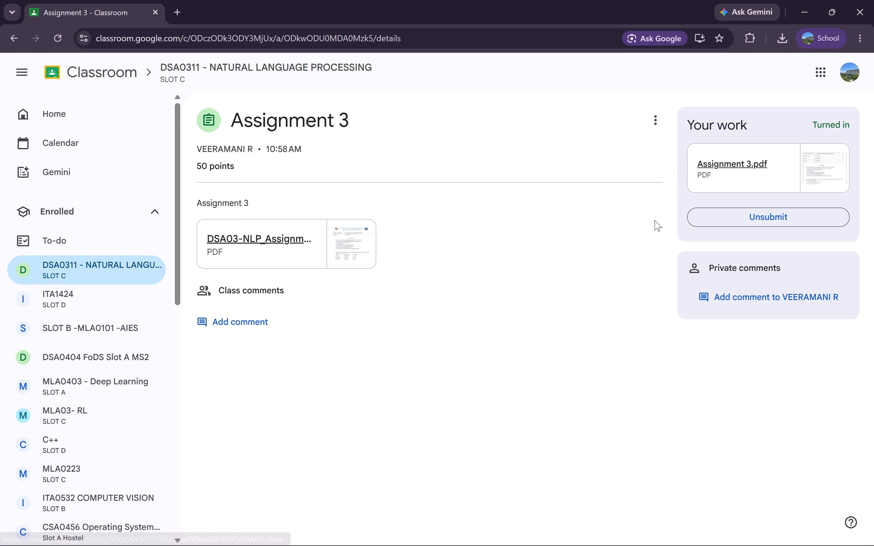
# Unsubmit the Assignment 3 work and remove the attached Assignment 3.pdf.
pyautogui.click(750, 211)
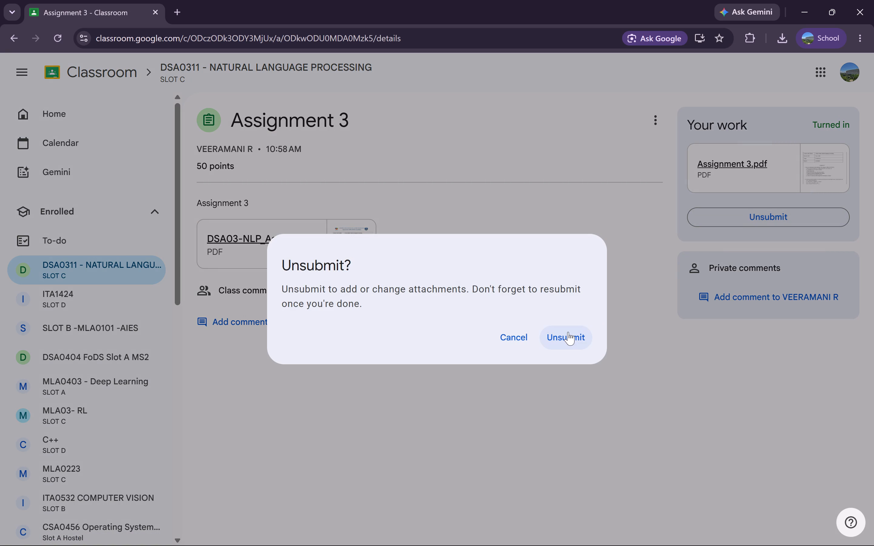
pyautogui.click(568, 332)
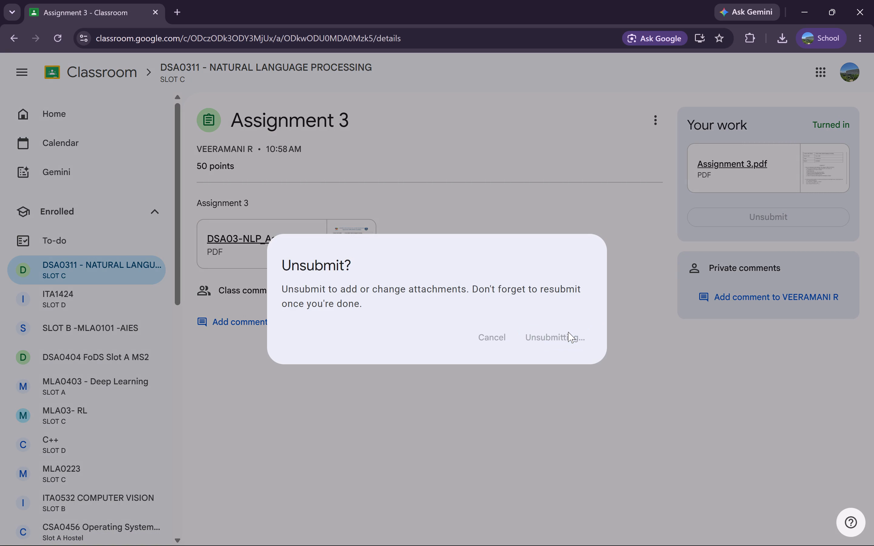
pyautogui.click(829, 165)
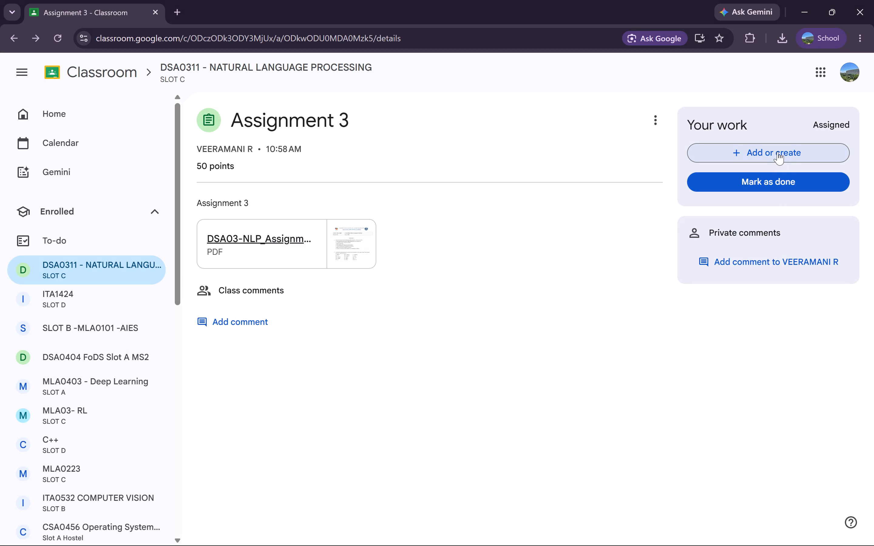
# Add a Google Drive file upload to the Assignment 3 work and browse the computer for the file.
pyautogui.click(777, 152)
pyautogui.click(729, 234)
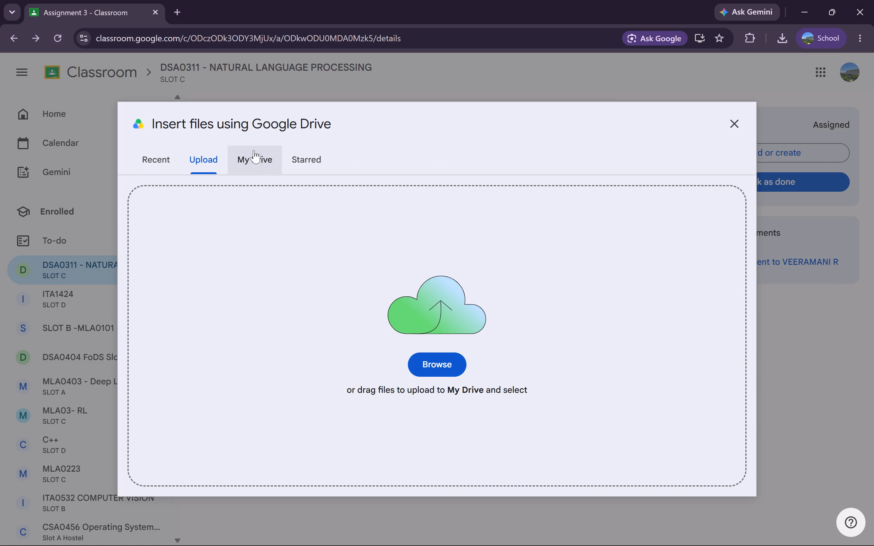
pyautogui.click(433, 369)
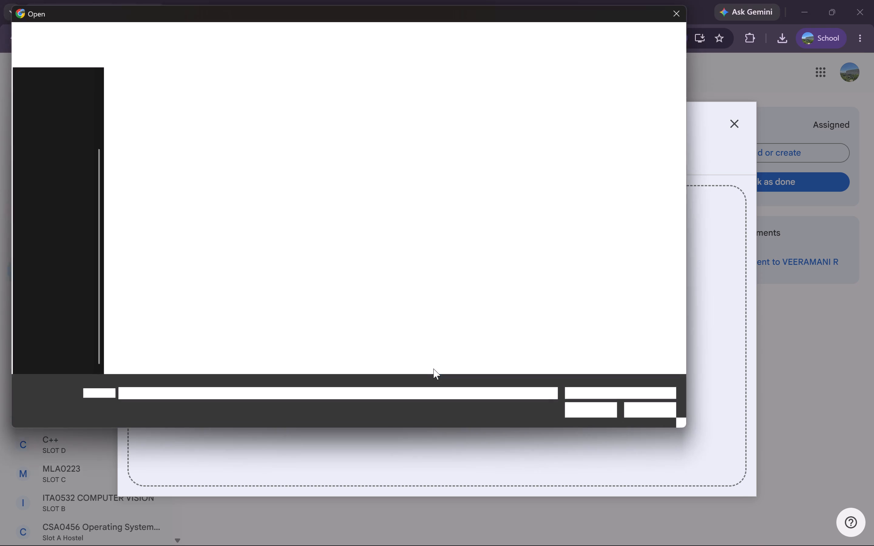
# Attach Assignment 3.pdf from the Assignments folder to the Assignment 3 classwork and turn it in.
pyautogui.click(190, 89)
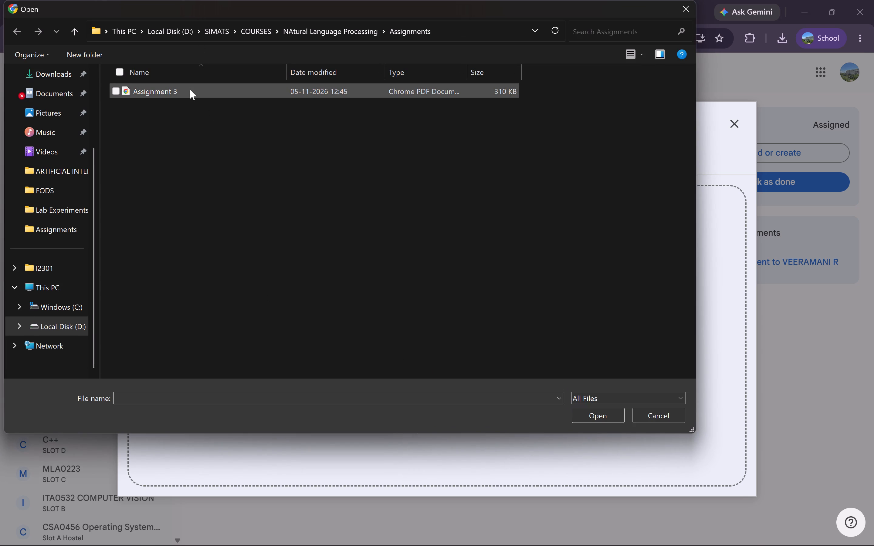
pyautogui.click(598, 413)
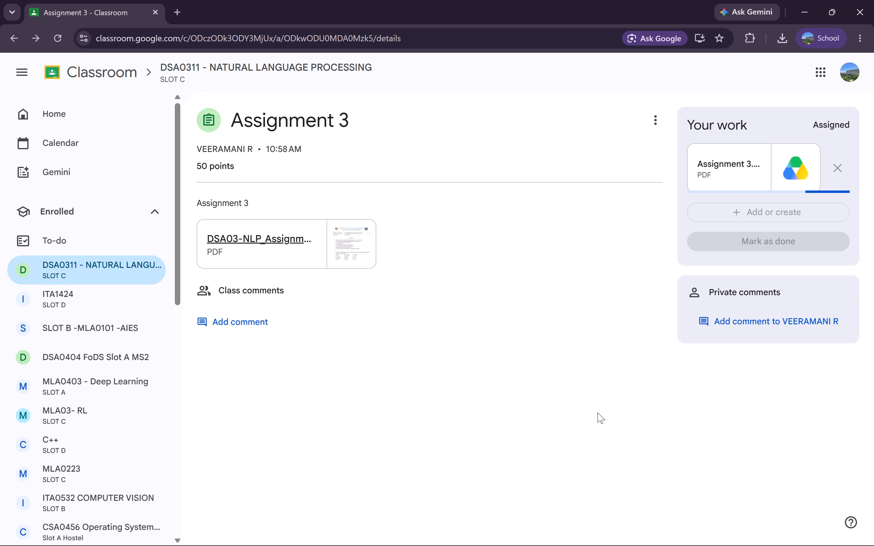
pyautogui.click(598, 413)
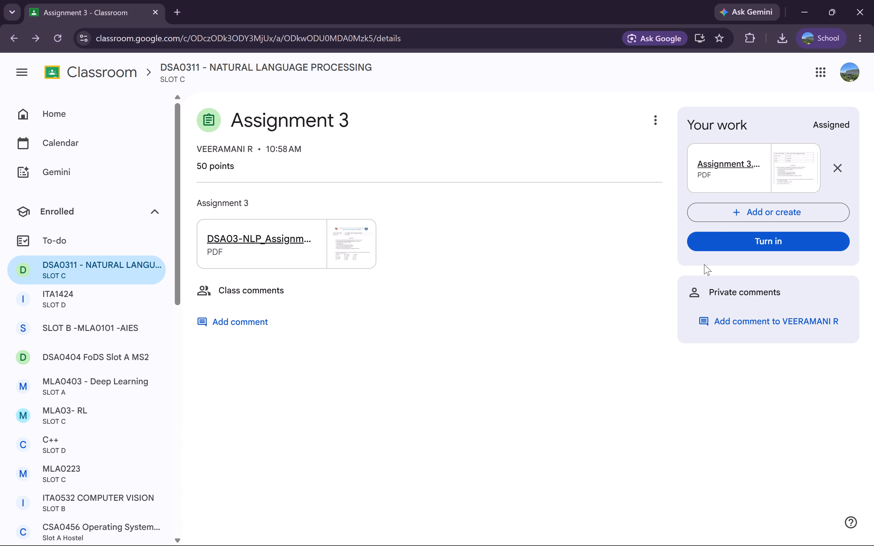
pyautogui.click(748, 241)
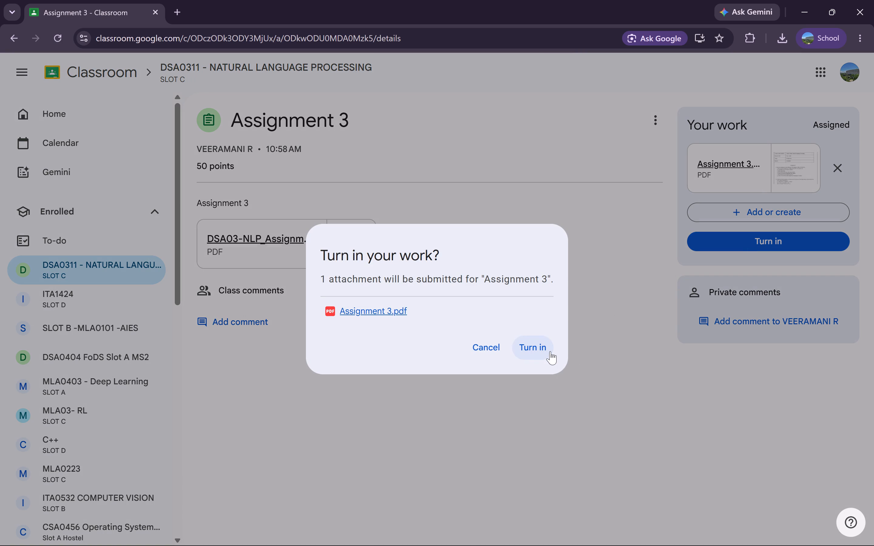
pyautogui.click(550, 351)
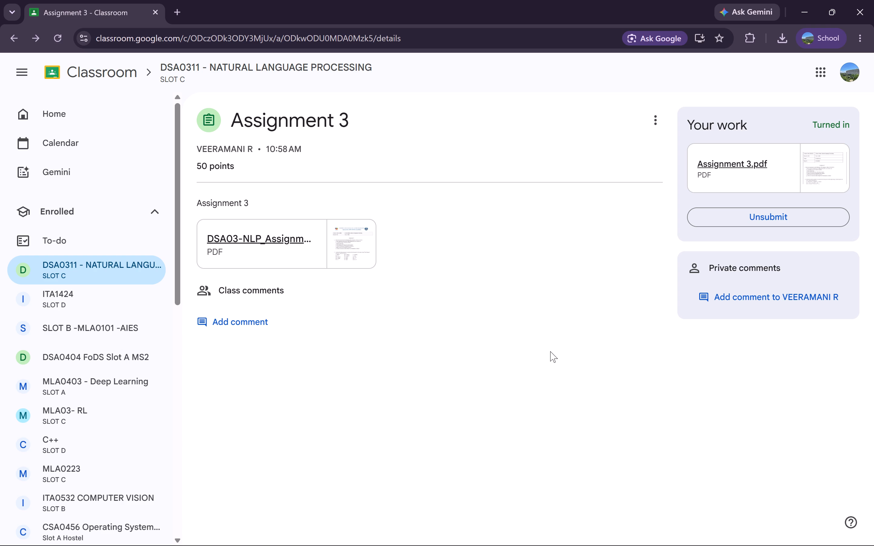
# Open the turned-in Assignment 3.pdf from the submitted work and review its pages, from the header table to the last page.
pyautogui.click(740, 168)
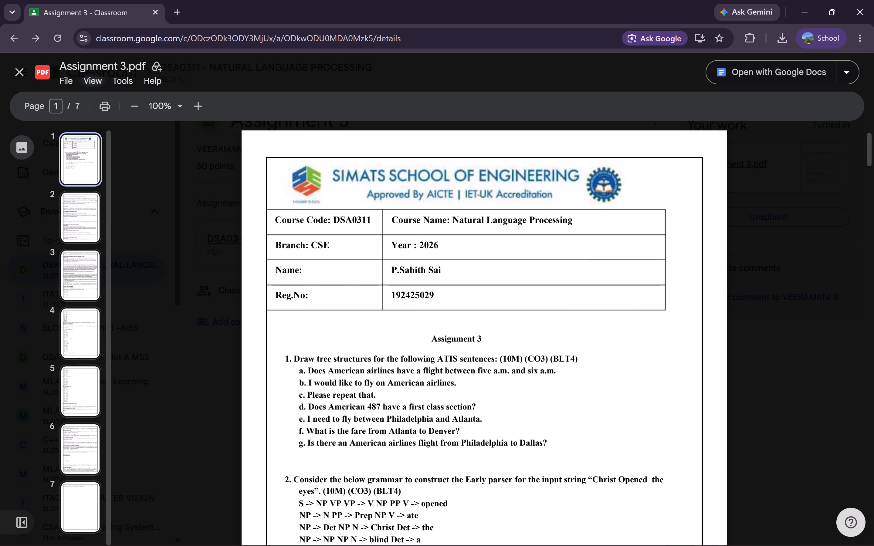
pyautogui.scroll(-2, 412, 375)
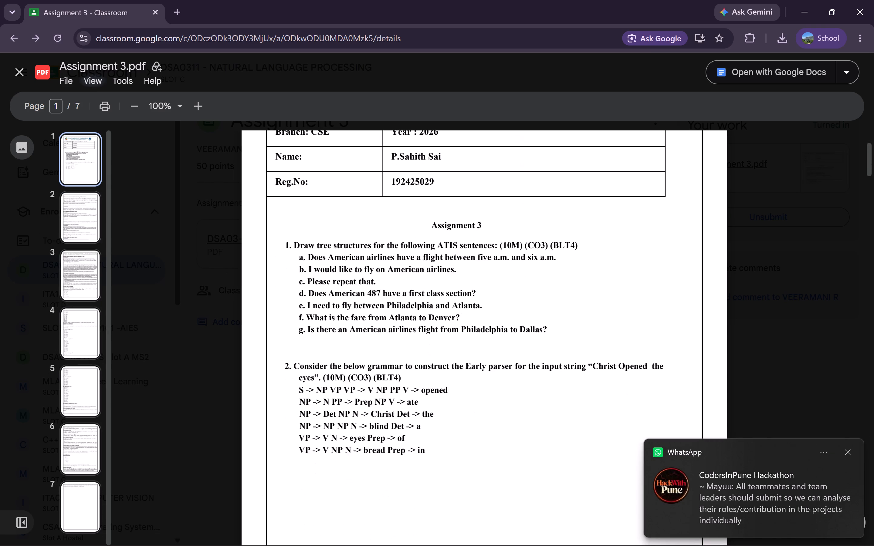
pyautogui.scroll(-6, 412, 375)
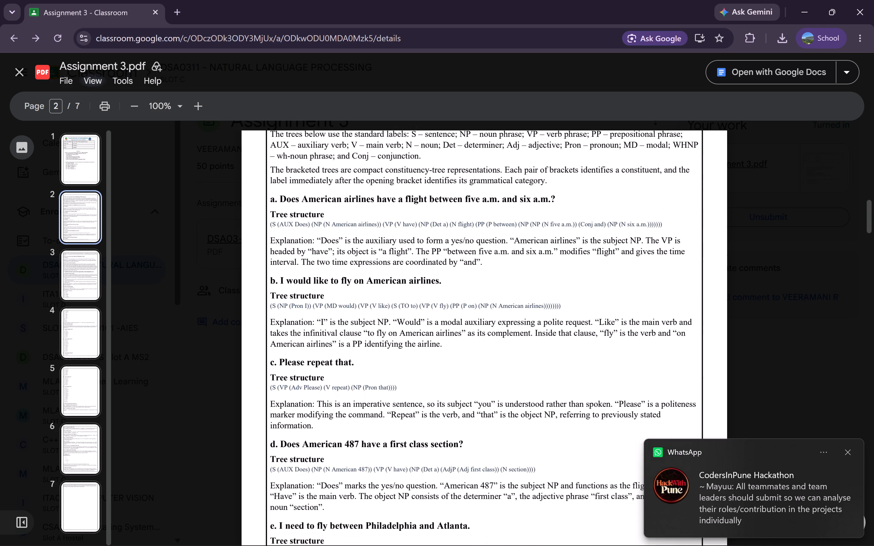
pyautogui.scroll(-5, 412, 375)
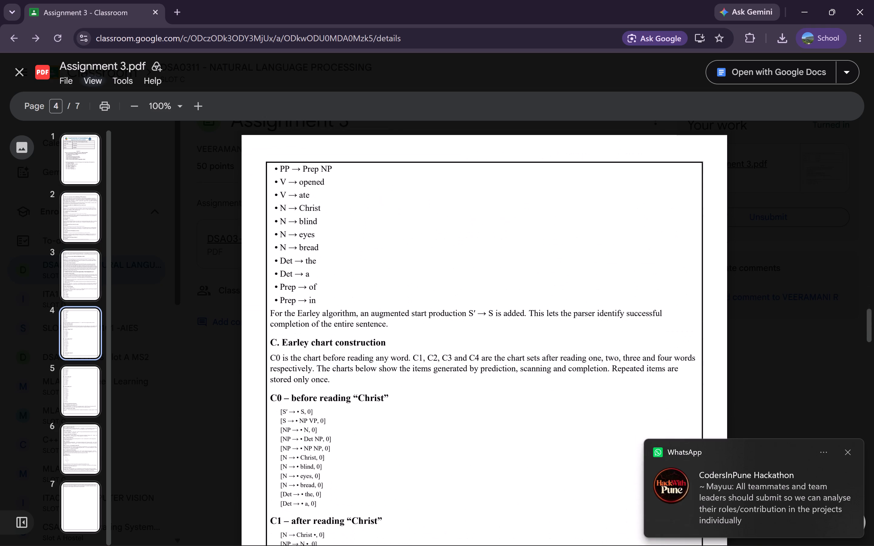
pyautogui.scroll(-6, 412, 375)
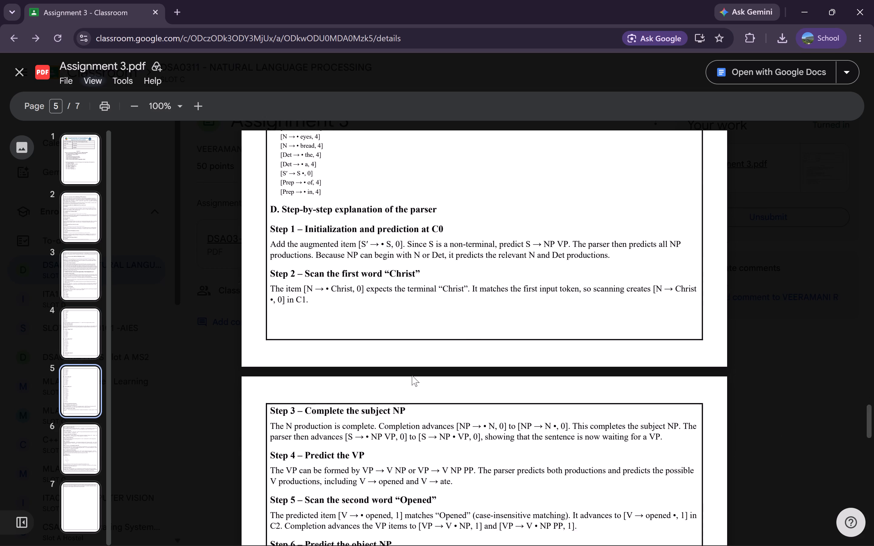
pyautogui.scroll(-3, 412, 375)
pyautogui.scroll(4, 412, 375)
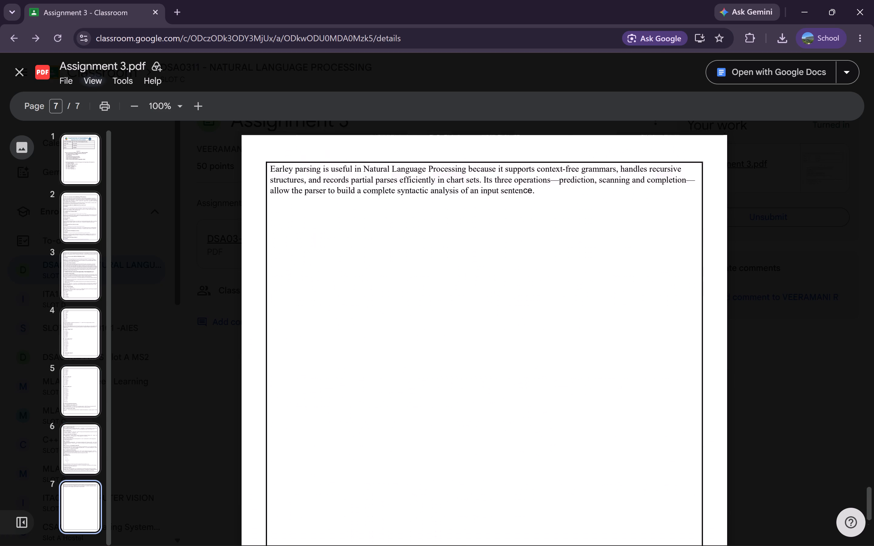
pyautogui.scroll(8, 412, 375)
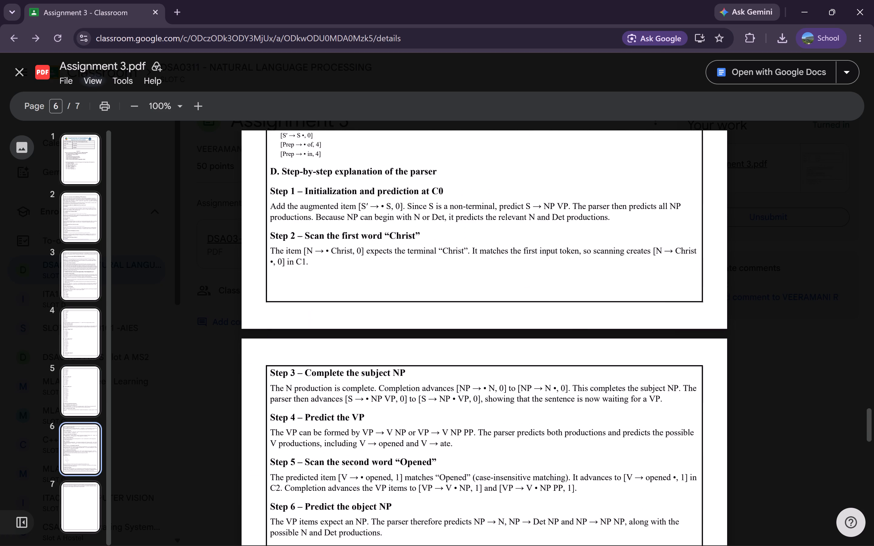
pyautogui.scroll(4, 412, 375)
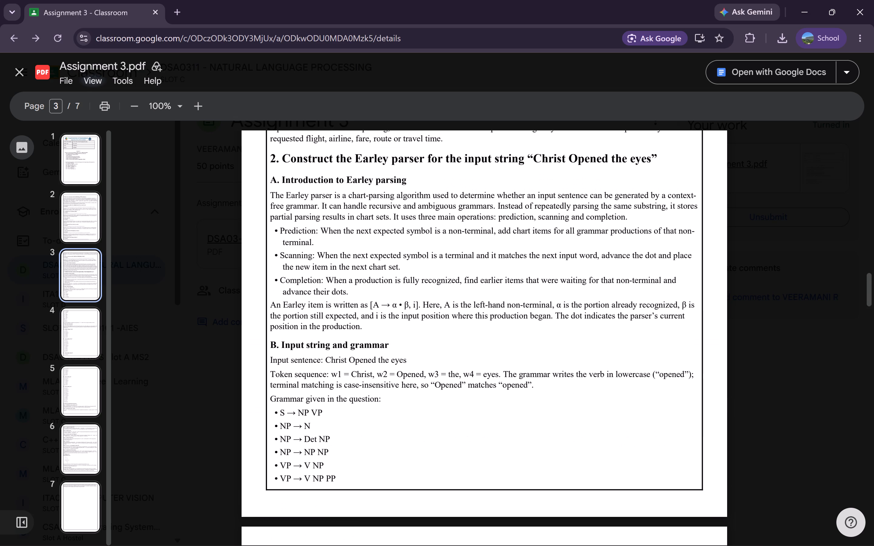
# Review the submitted Assignment 3.pdf from page 3 back to page 1, checking the answers, questions and header table.
pyautogui.scroll(2, 412, 375)
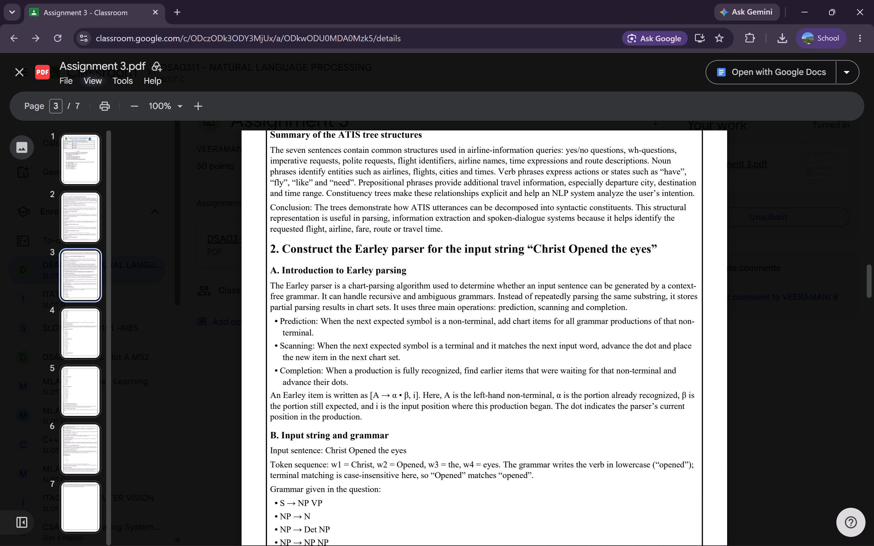
pyautogui.scroll(1, 412, 375)
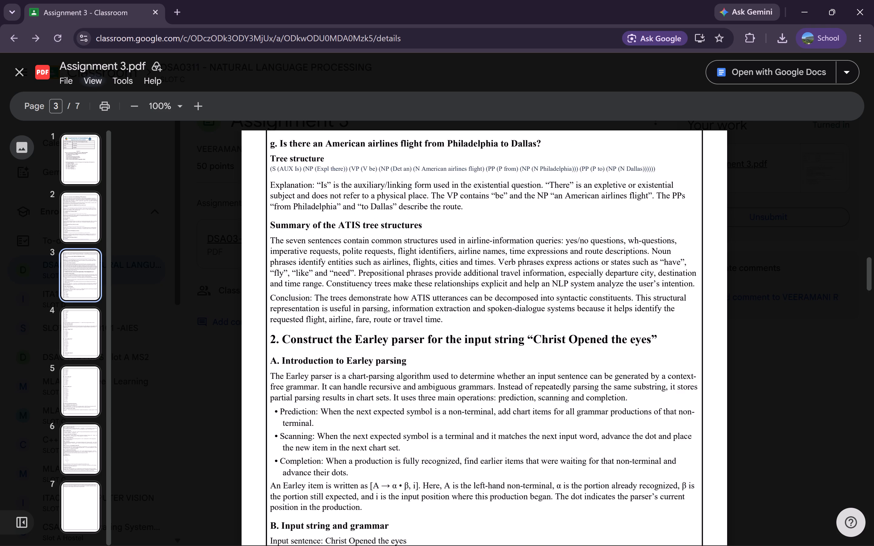
pyautogui.scroll(2, 412, 375)
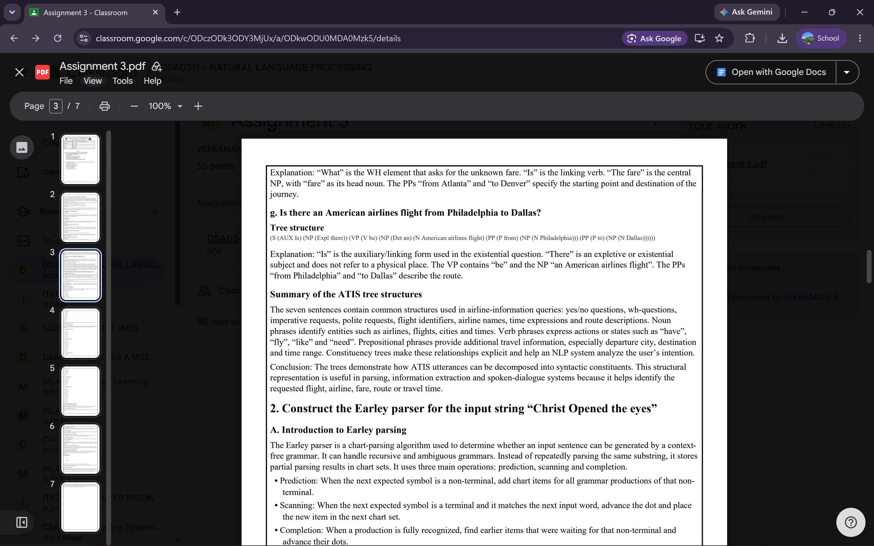
pyautogui.scroll(9, 427, 311)
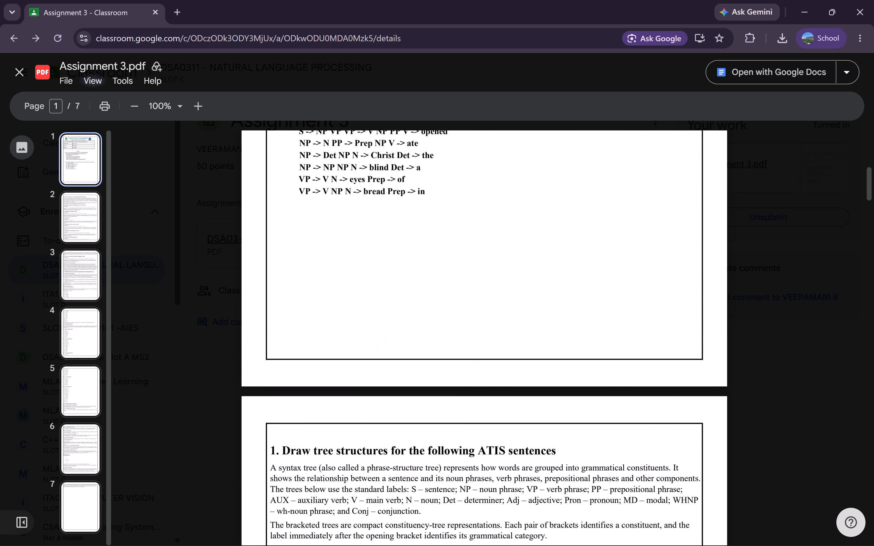
pyautogui.scroll(9, 427, 311)
pyautogui.scroll(-1, 427, 311)
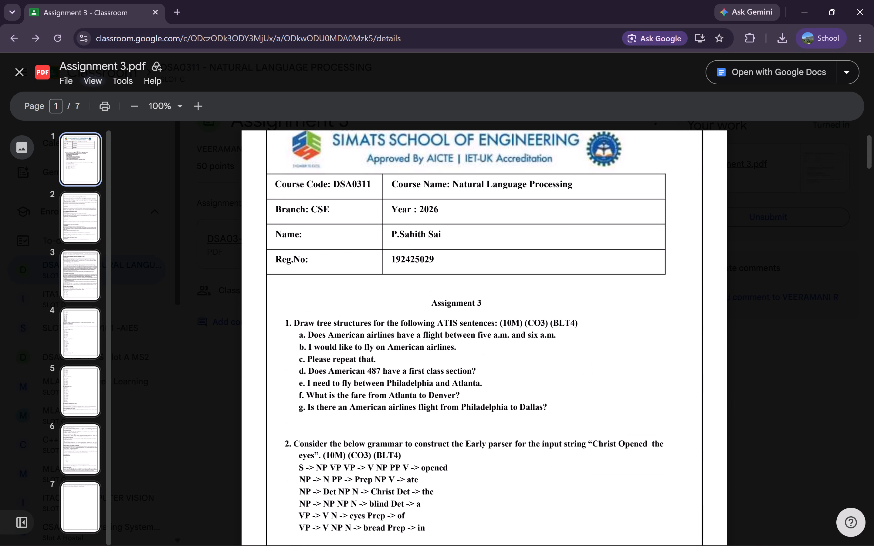
pyautogui.scroll(-2, 427, 311)
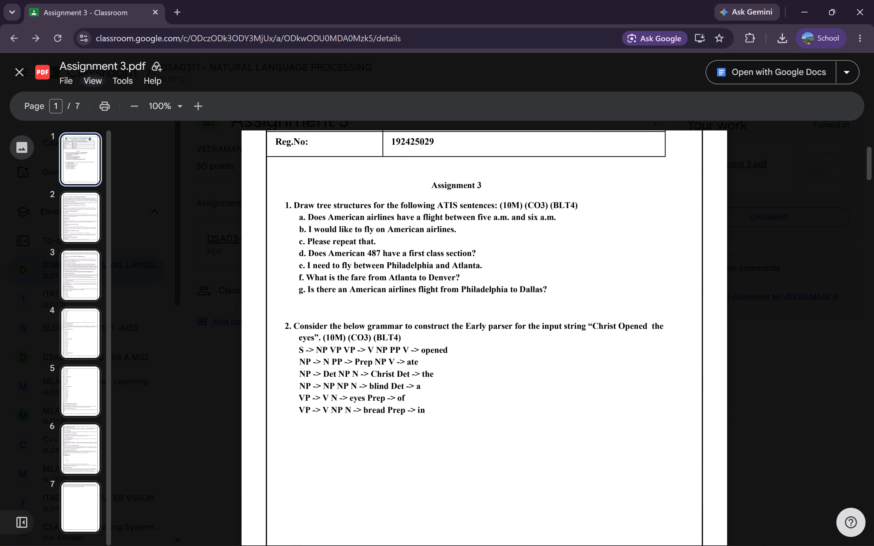
pyautogui.scroll(-1, 427, 311)
pyautogui.scroll(4, 427, 311)
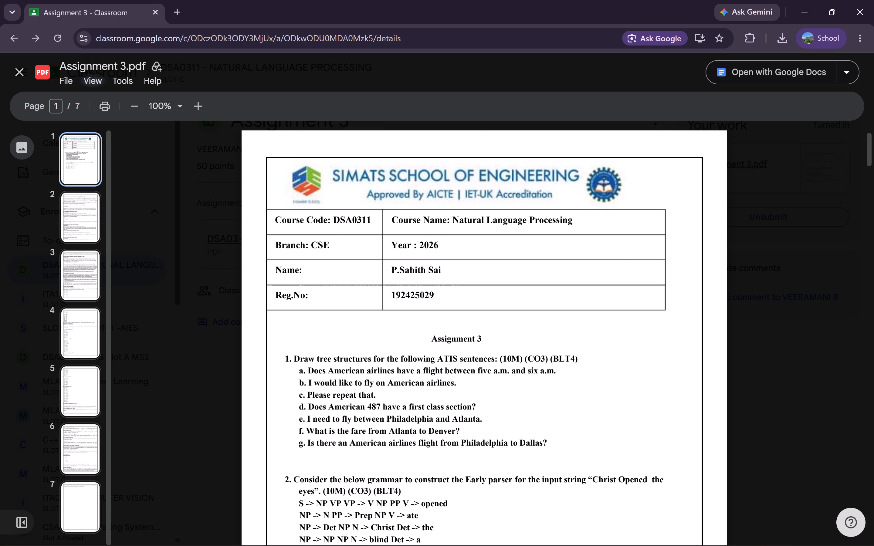
pyautogui.scroll(1, 427, 311)
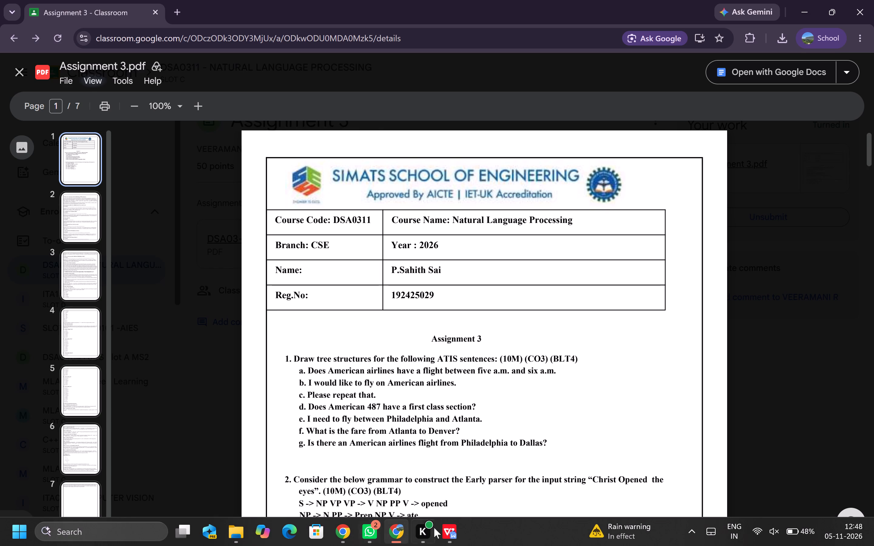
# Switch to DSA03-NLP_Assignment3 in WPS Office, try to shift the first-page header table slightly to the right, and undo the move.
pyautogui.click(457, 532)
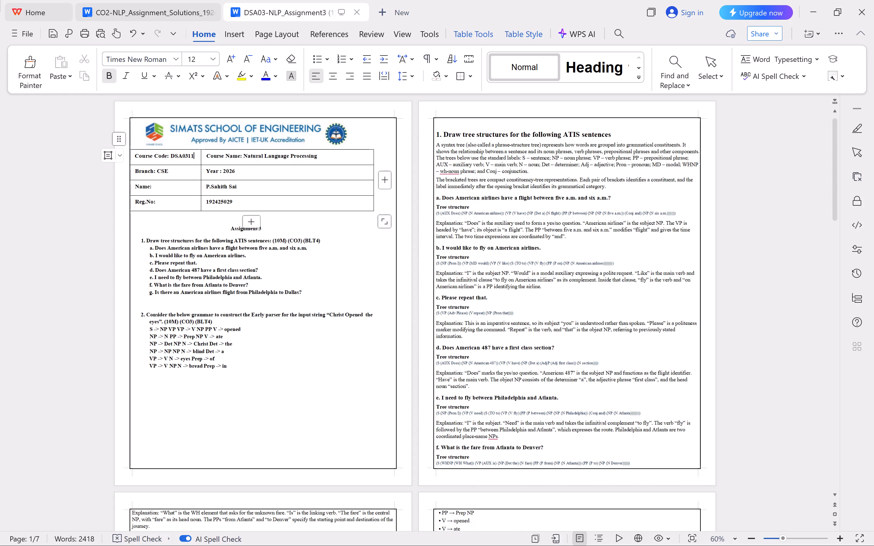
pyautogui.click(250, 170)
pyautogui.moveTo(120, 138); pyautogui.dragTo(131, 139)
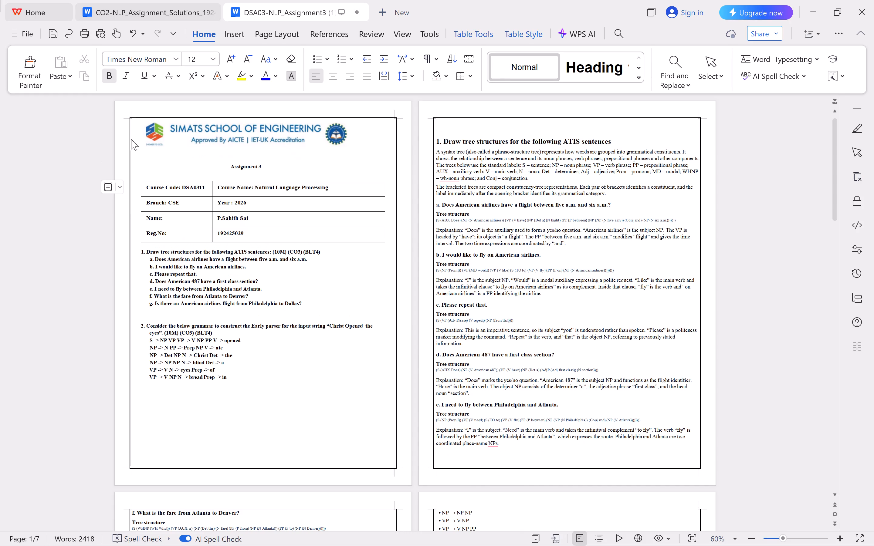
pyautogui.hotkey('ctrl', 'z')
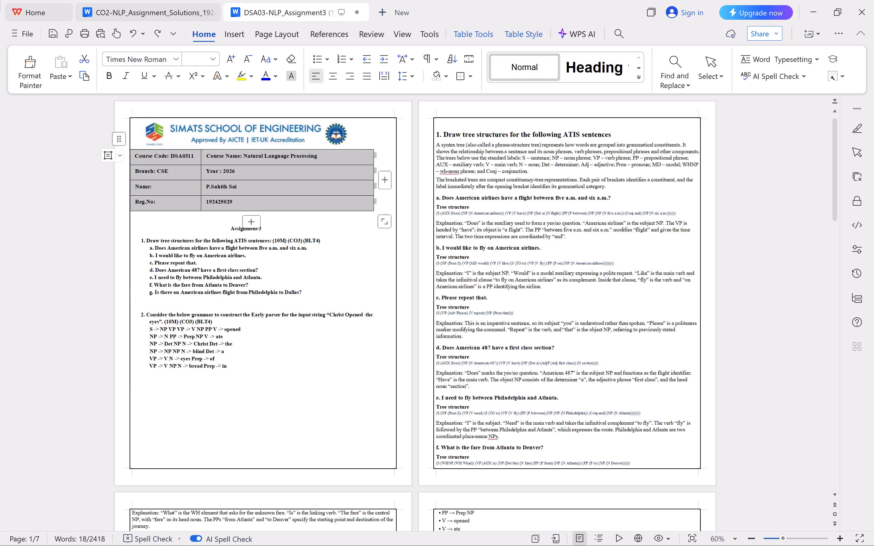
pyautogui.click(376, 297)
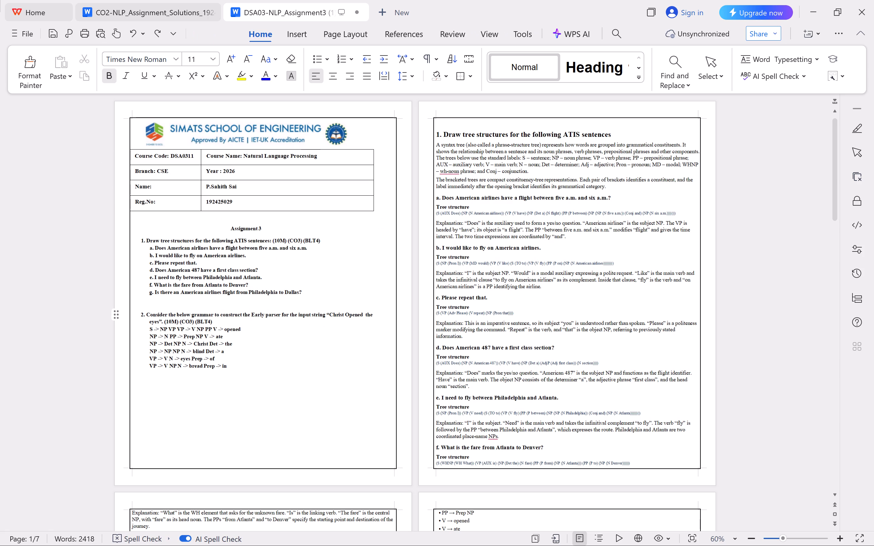